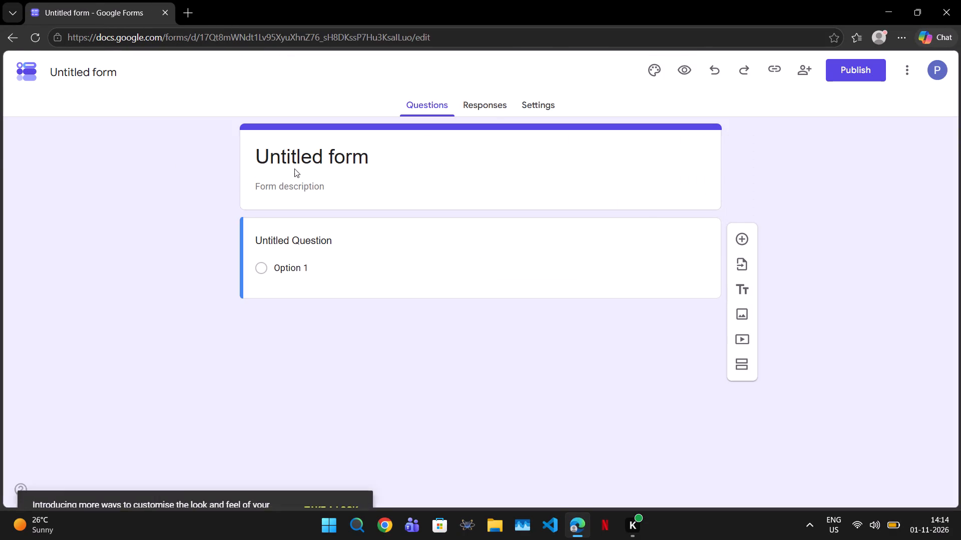
# Replace the form's title with "Exam Week Without the Crash: Student Well-Being".
pyautogui.click(373, 153)
pyautogui.press('BackSpace')
pyautogui.press('BackSpace')
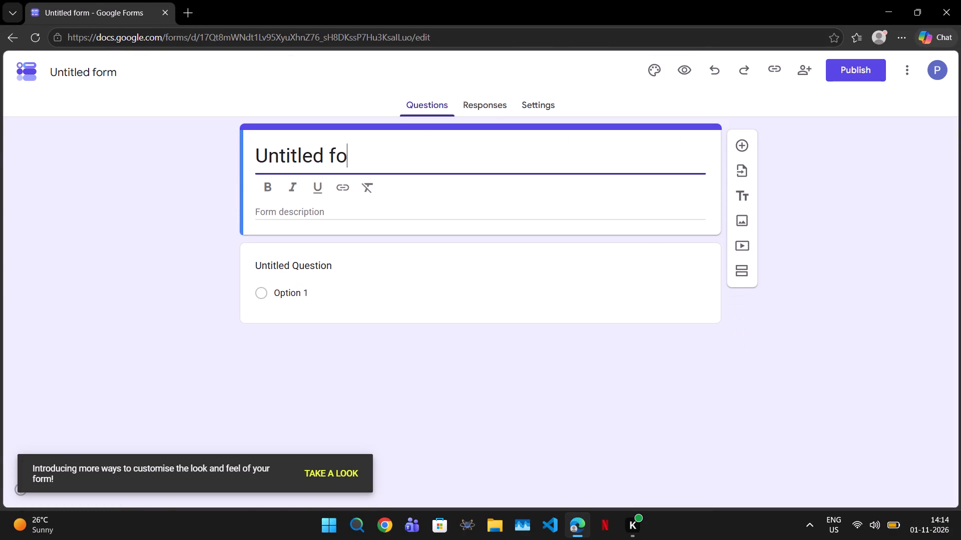
pyautogui.press('BackSpace')
pyautogui.press('BackSpace')
pyautogui.press('BackSpace')
pyautogui.press('BackSpace')
pyautogui.press('BackSpace')
pyautogui.press('BackSpace')
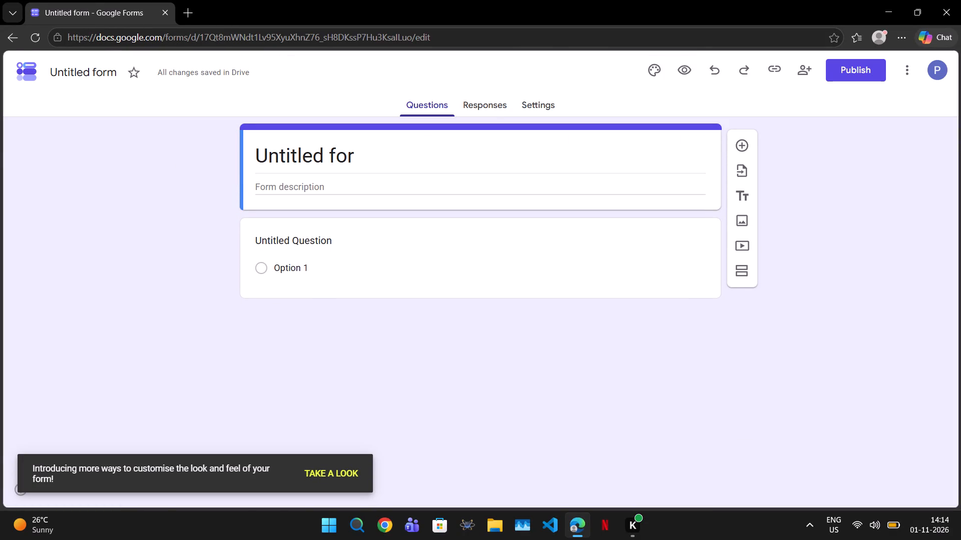
pyautogui.click(405, 145)
pyautogui.press('BackSpace')
pyautogui.press('BackSpace')
pyautogui.press('BackSpace')
pyautogui.press('BackSpace')
pyautogui.press('BackSpace')
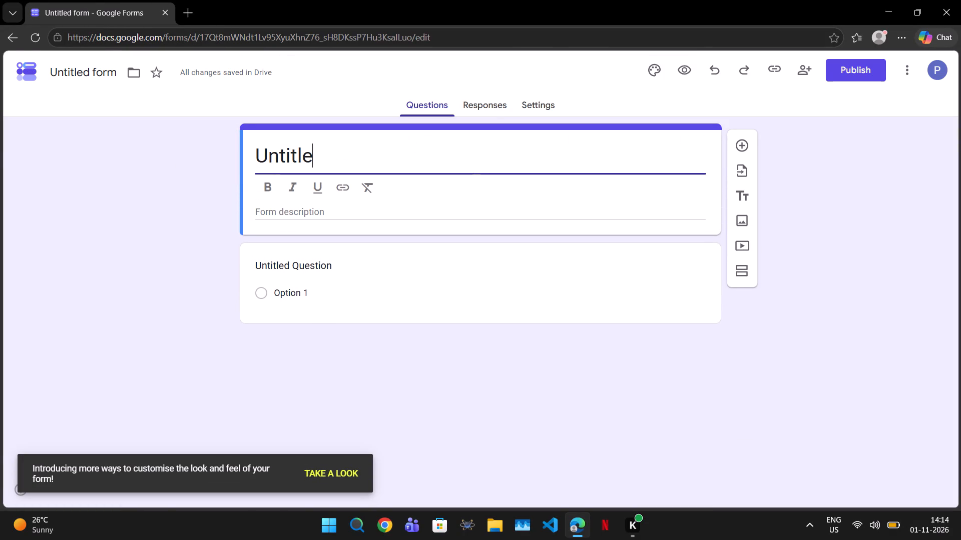
pyautogui.press('BackSpace')
pyautogui.press('BackSpace')
pyautogui.press('BackSpace')
pyautogui.press('BackSpace')
pyautogui.press('BackSpace')
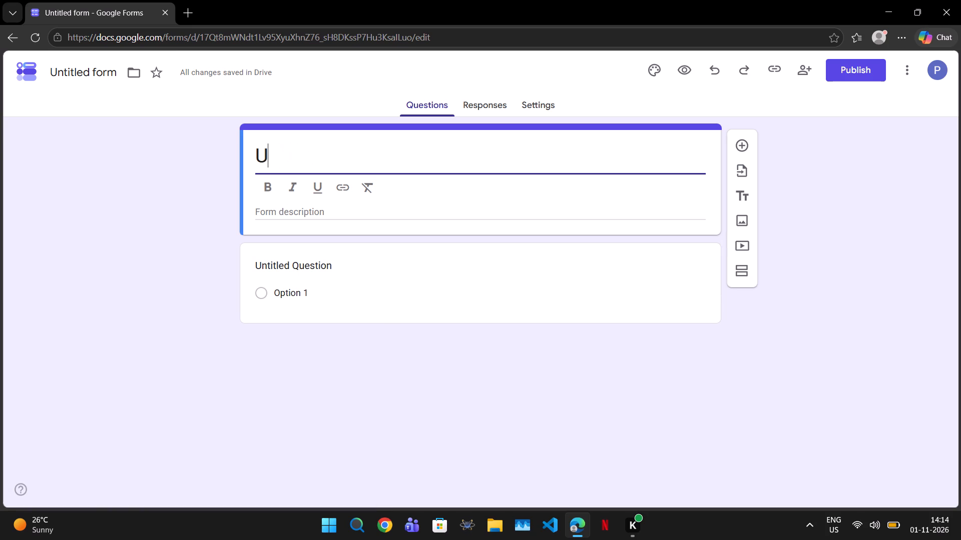
pyautogui.press('BackSpace')
pyautogui.press('e')
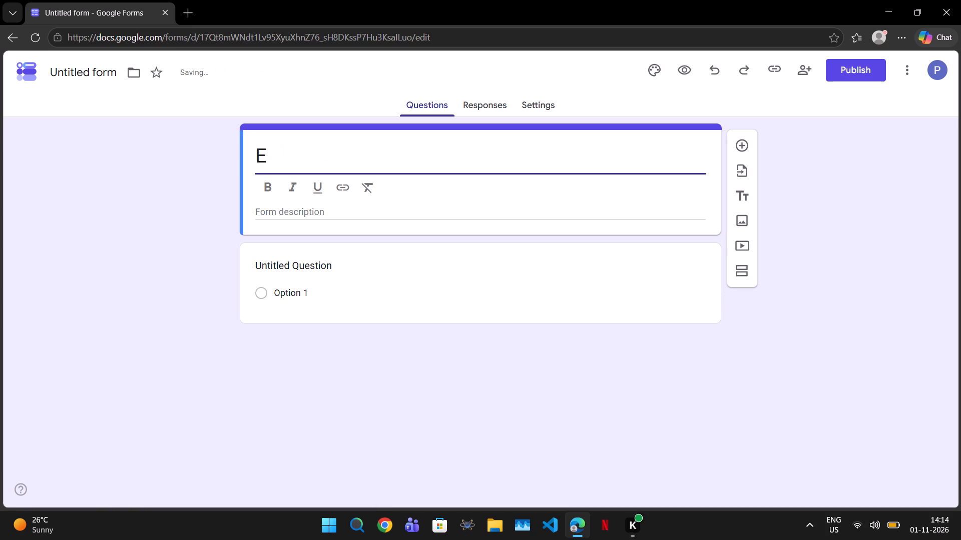
pyautogui.write('xam')
pyautogui.press('space')
pyautogui.press('w')
pyautogui.press('w')
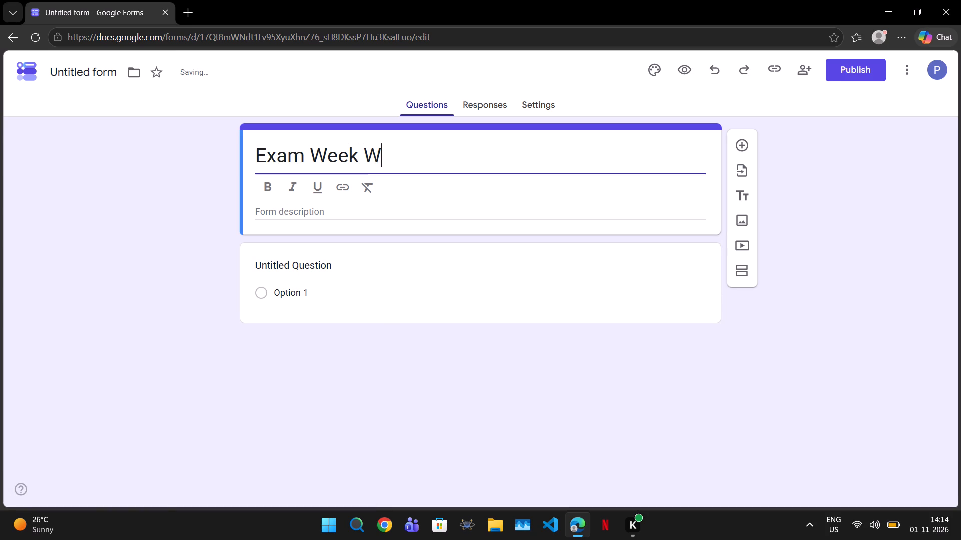
pyautogui.press('t')
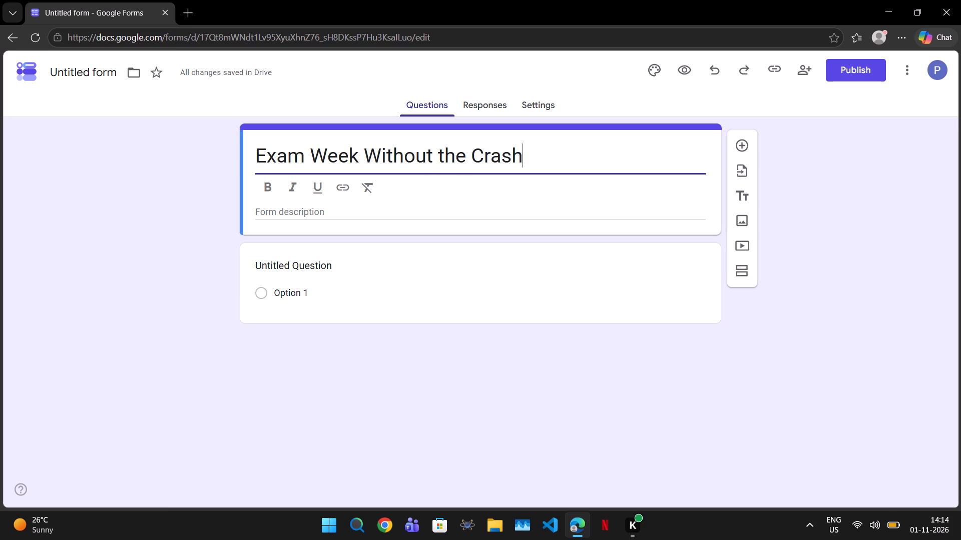
pyautogui.hotkey('shift', ':')
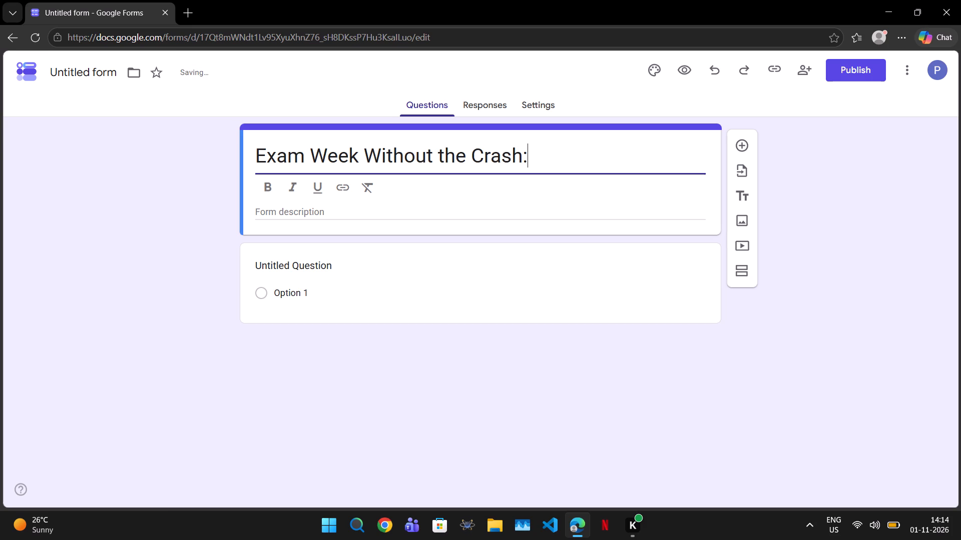
pyautogui.press('space')
pyautogui.press('s')
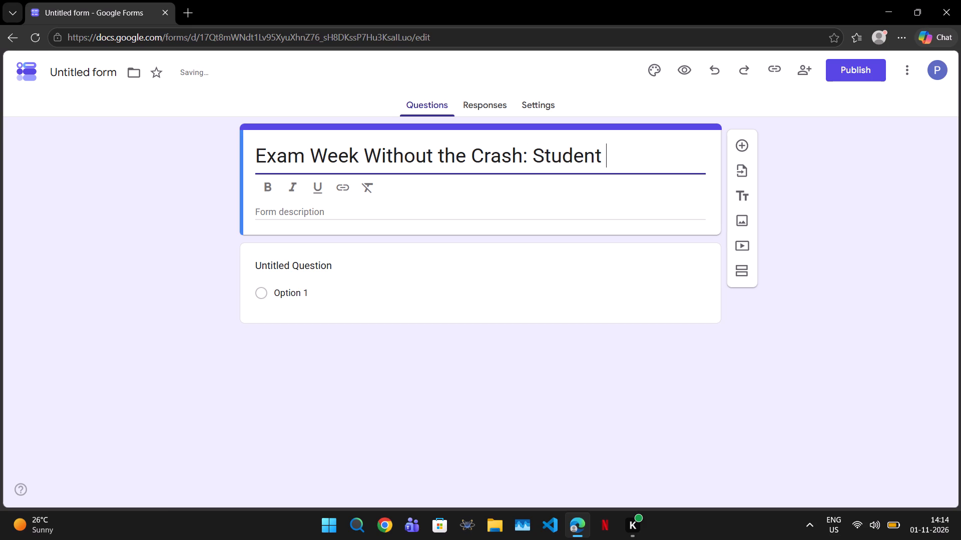
pyautogui.press('w')
pyautogui.write('ell-')
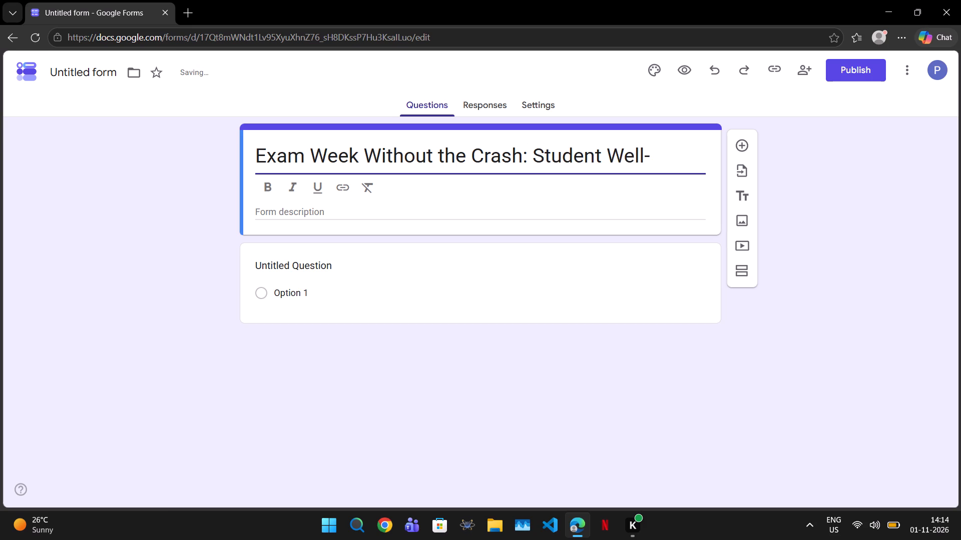
pyautogui.write('eing')
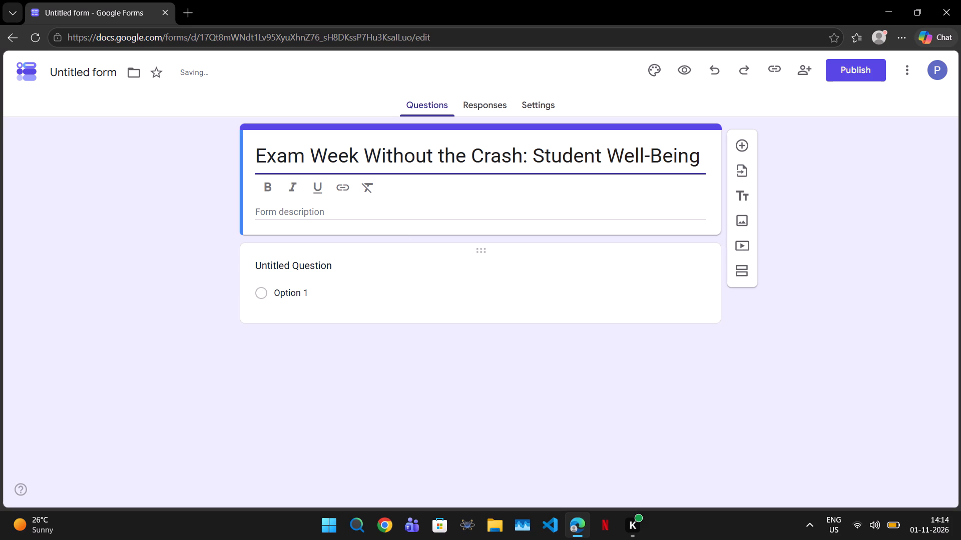
# Set the first question's text to "On average, how many hours of sleep do you get per night during an exam week?".
pyautogui.click(431, 265)
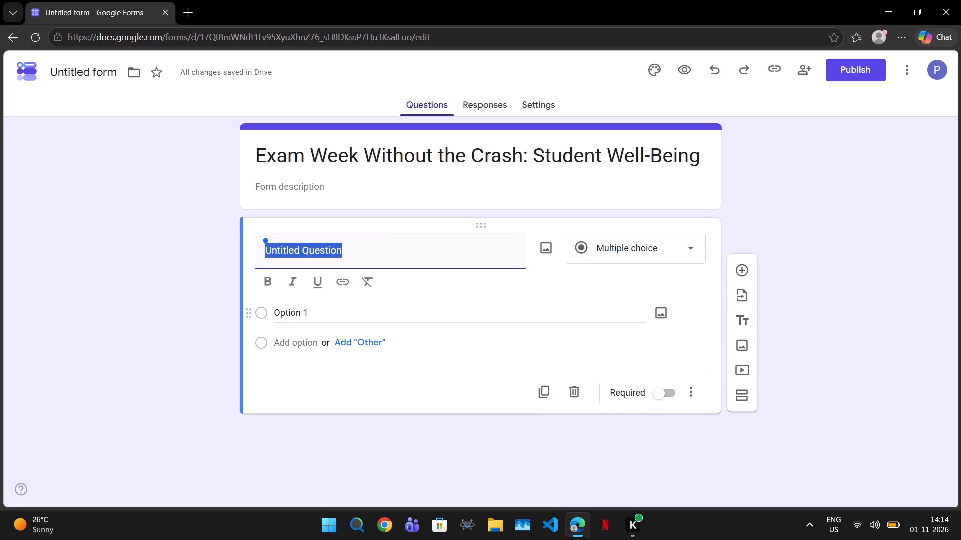
pyautogui.press('BackSpace')
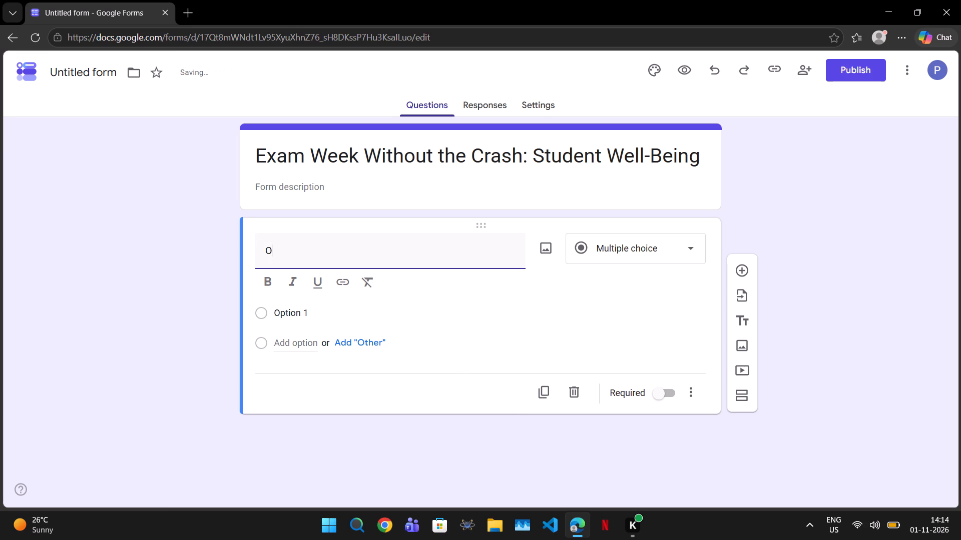
pyautogui.write('n the')
pyautogui.press('space')
pyautogui.press('BackSpace')
pyautogui.press('BackSpace')
pyautogui.press('BackSpace')
pyautogui.press('BackSpace')
pyautogui.write('average')
pyautogui.write(', how many hours of sleep')
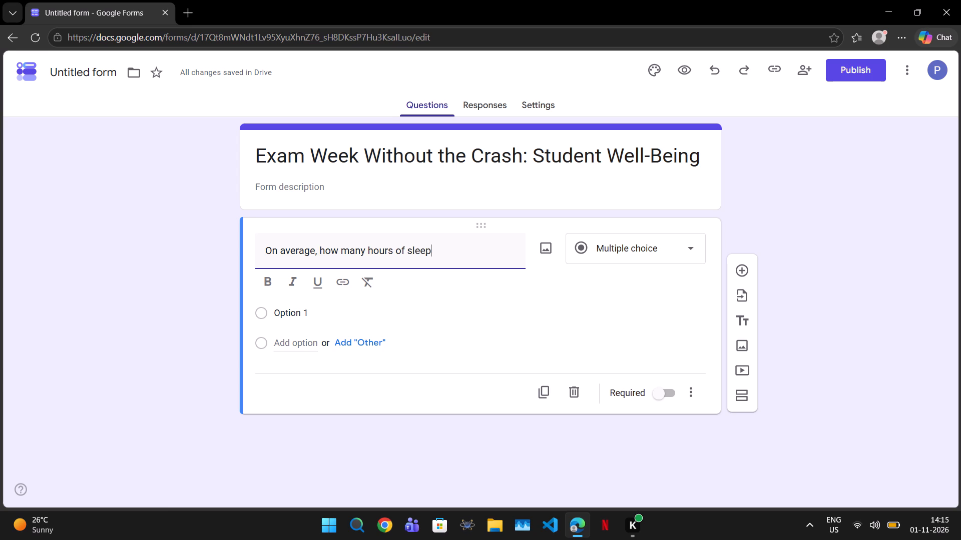
pyautogui.press('space')
pyautogui.write('do you')
pyautogui.press('space')
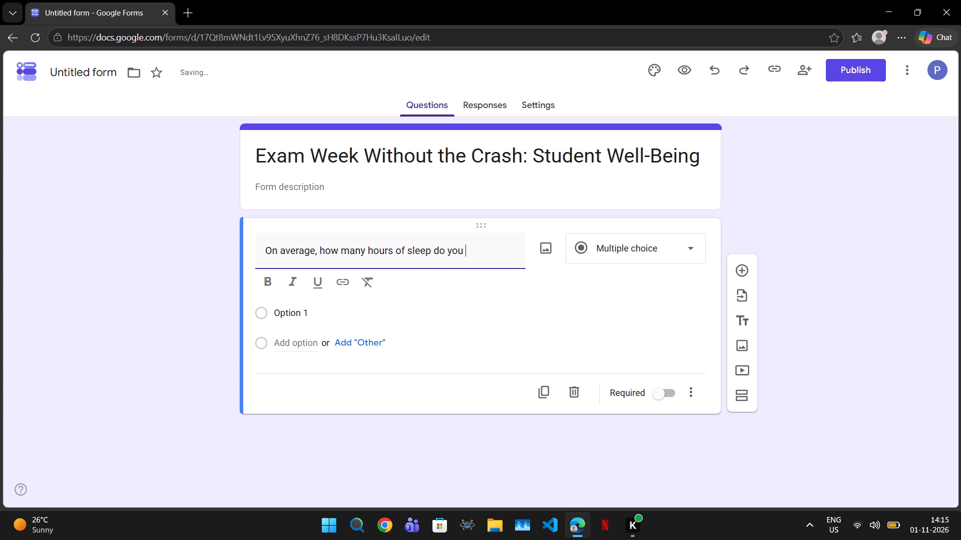
pyautogui.write('get per night')
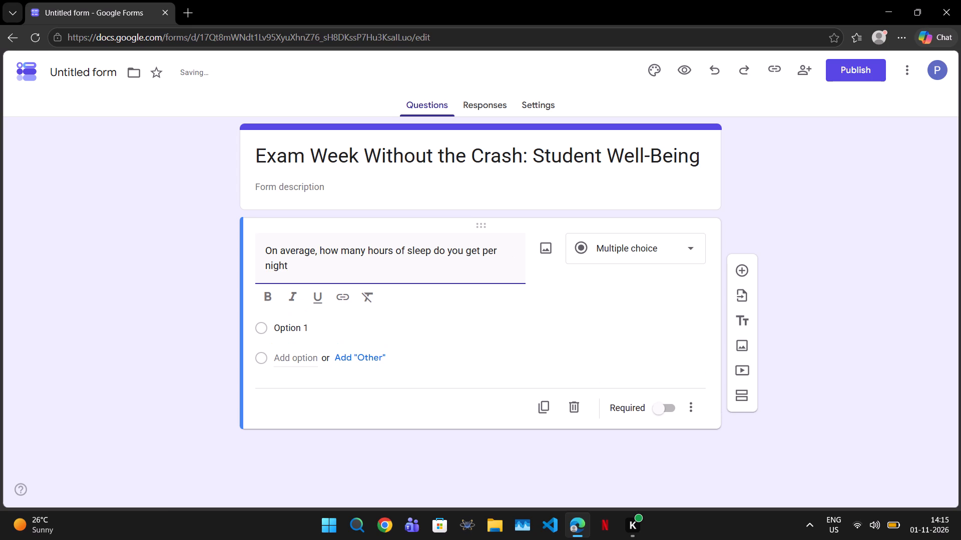
pyautogui.press('space')
pyautogui.write('during')
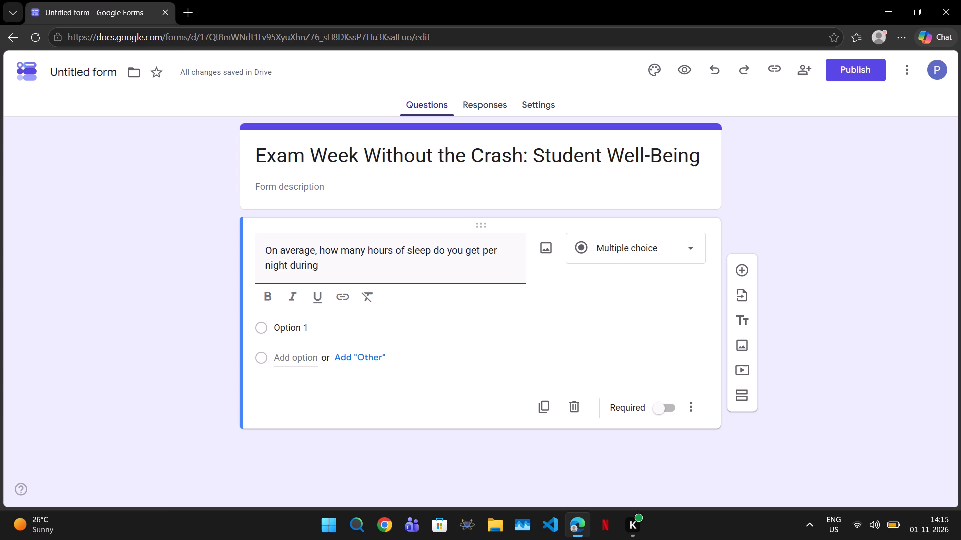
pyautogui.press('space')
pyautogui.write('an exam')
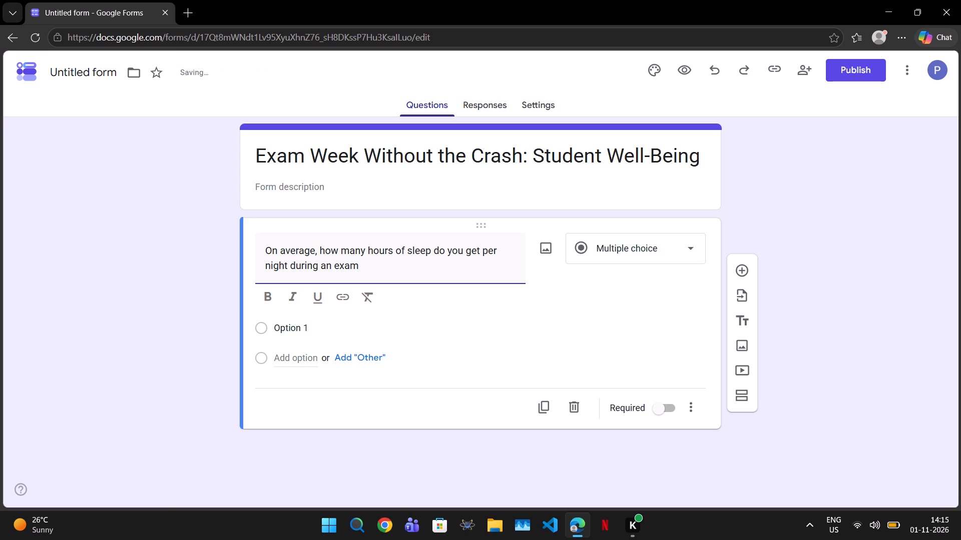
pyautogui.press('space')
pyautogui.write('week')
pyautogui.hotkey('shift', '?')
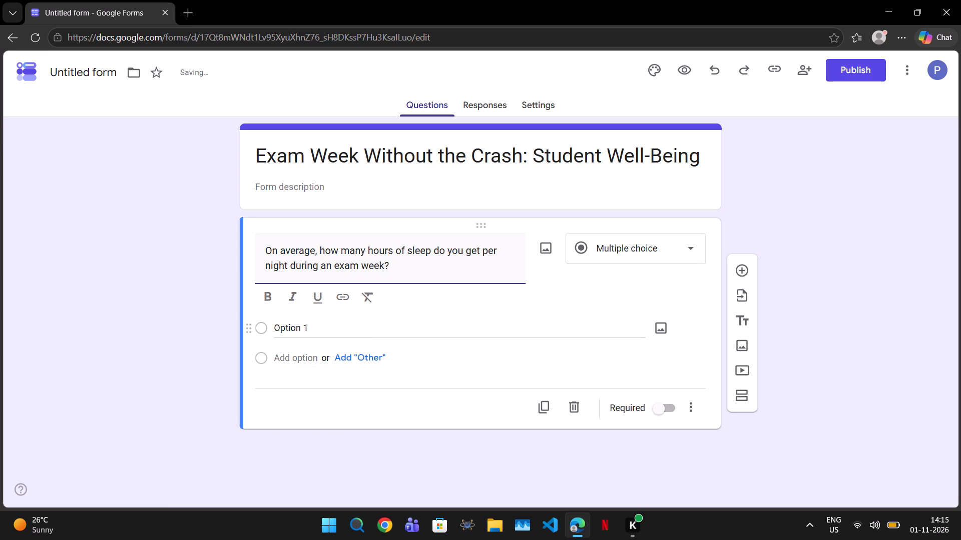
# Set the sleep question's first answer option to "Less than 4 hours".
pyautogui.click(378, 324)
pyautogui.press('BackSpace')
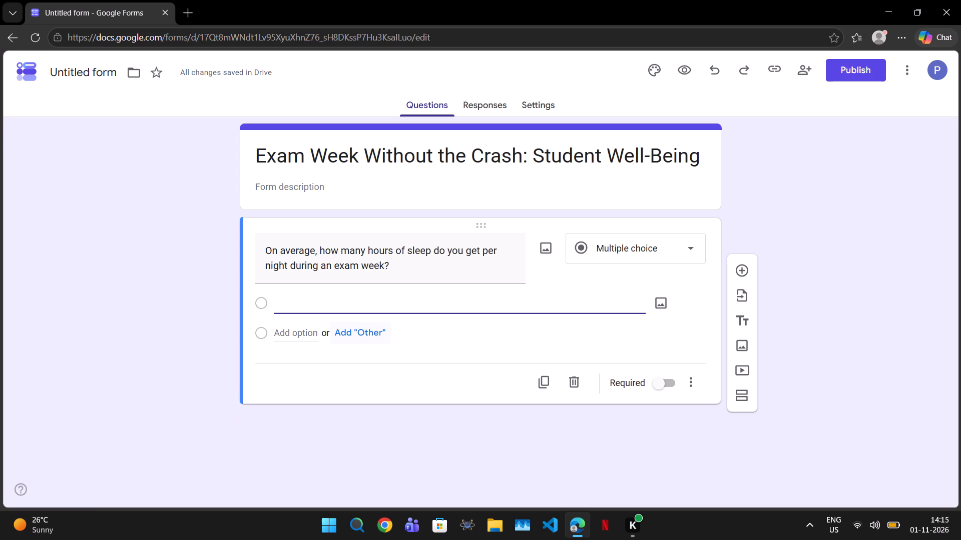
pyautogui.press('l')
pyautogui.write('ess than')
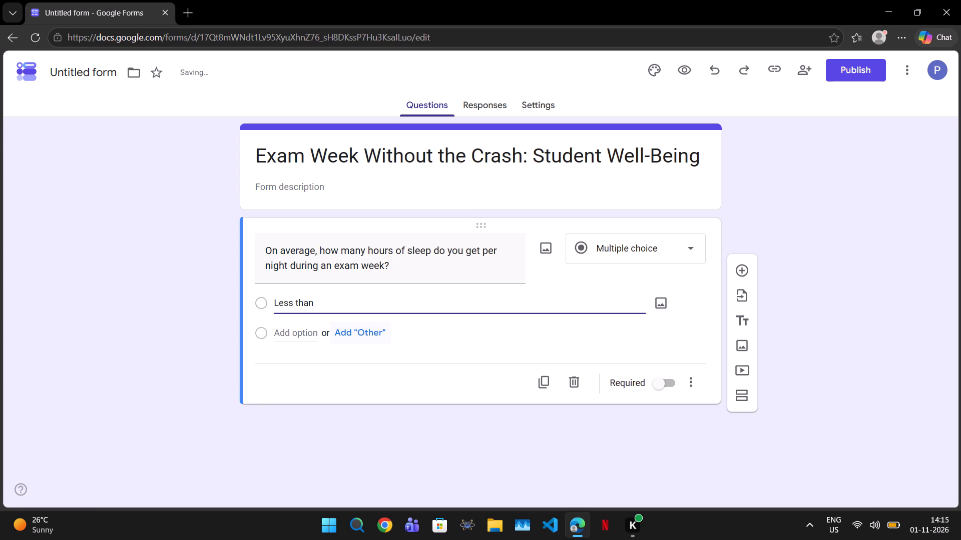
pyautogui.press('space')
pyautogui.write('4')
pyautogui.press('space')
pyautogui.write('hours')
# Add three more answer options to the sleep question: "4 to 5 hours", "6 to 7 hours" and "8+ hours".
pyautogui.press('Return')
pyautogui.press('BackSpace')
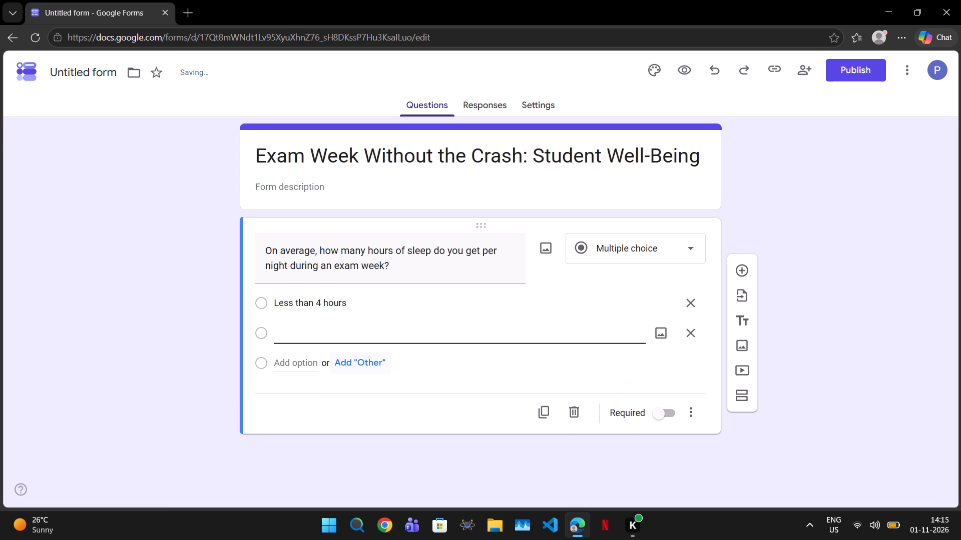
pyautogui.write('4 to 5')
pyautogui.press('space')
pyautogui.write('hours')
pyautogui.press('Return')
pyautogui.press('BackSpace')
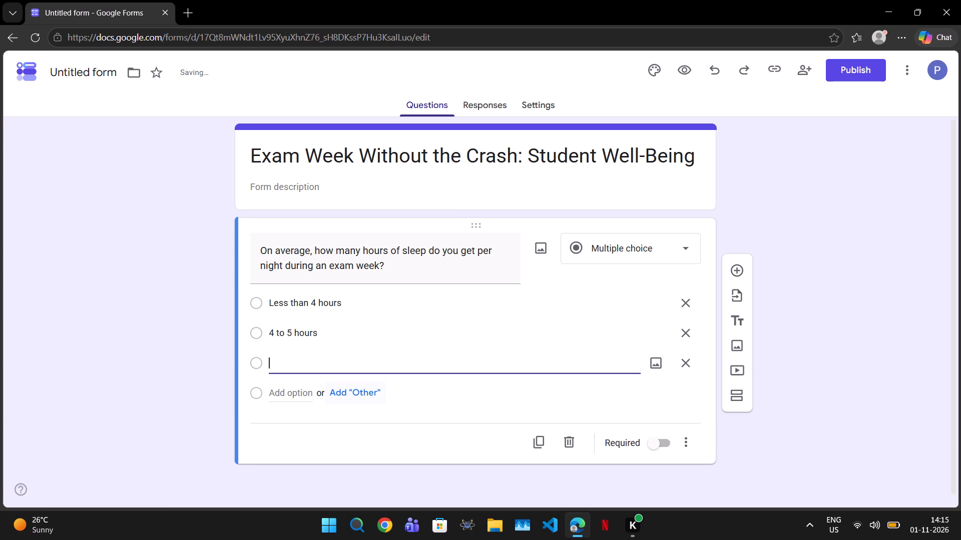
pyautogui.write('6 to 7 hout')
pyautogui.press('BackSpace')
pyautogui.write('rs')
pyautogui.press('Return')
pyautogui.write('8+ hours')
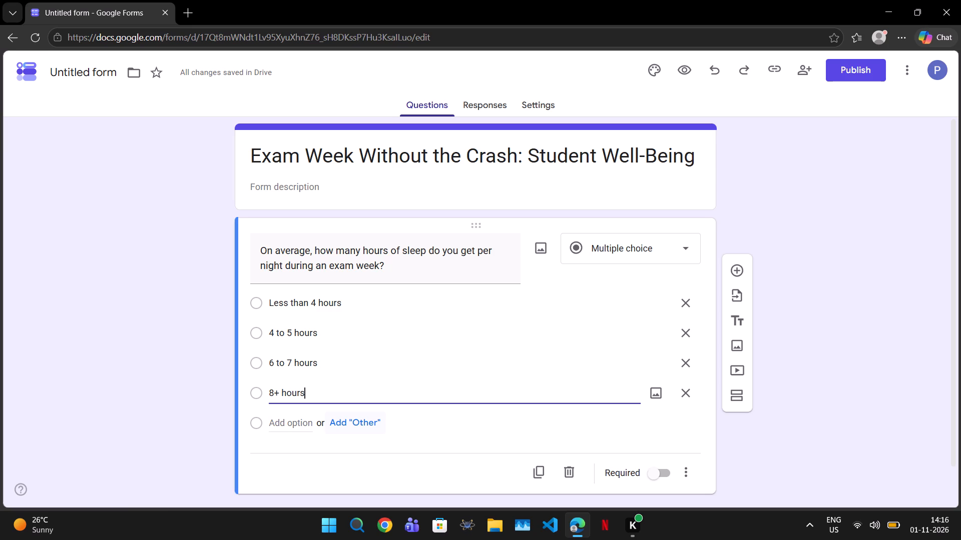
# Add a fifth answer option to the sleep question: "My sleep schedule is completely irregular/shifts daily".
pyautogui.press('Return')
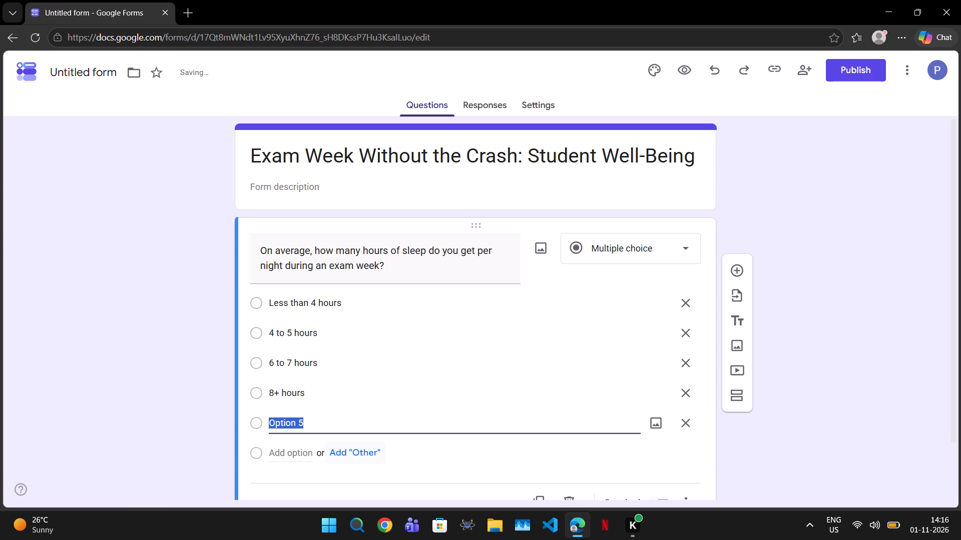
pyautogui.press('BackSpace')
pyautogui.press('y')
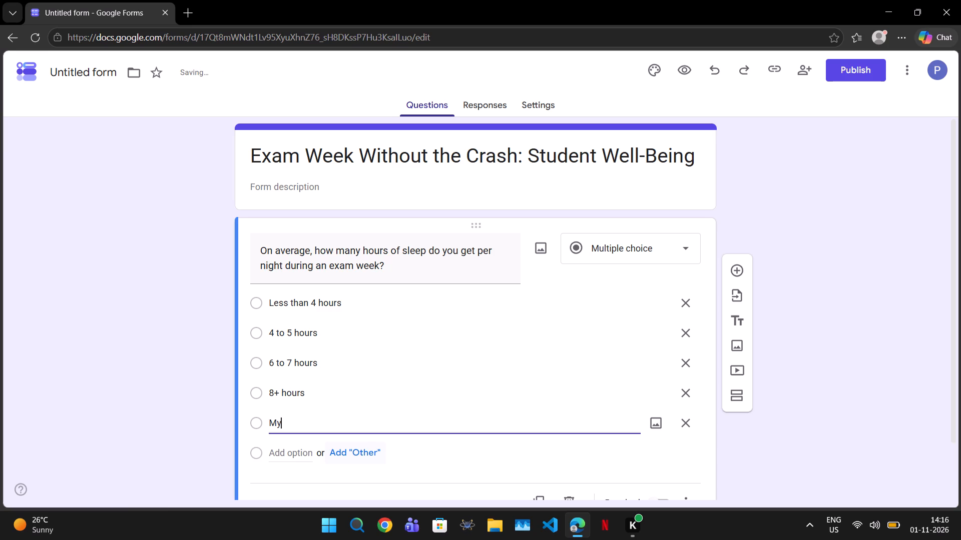
pyautogui.press('space')
pyautogui.write('sleeo')
pyautogui.press('BackSpace')
pyautogui.write('p scheduel is')
pyautogui.press('space')
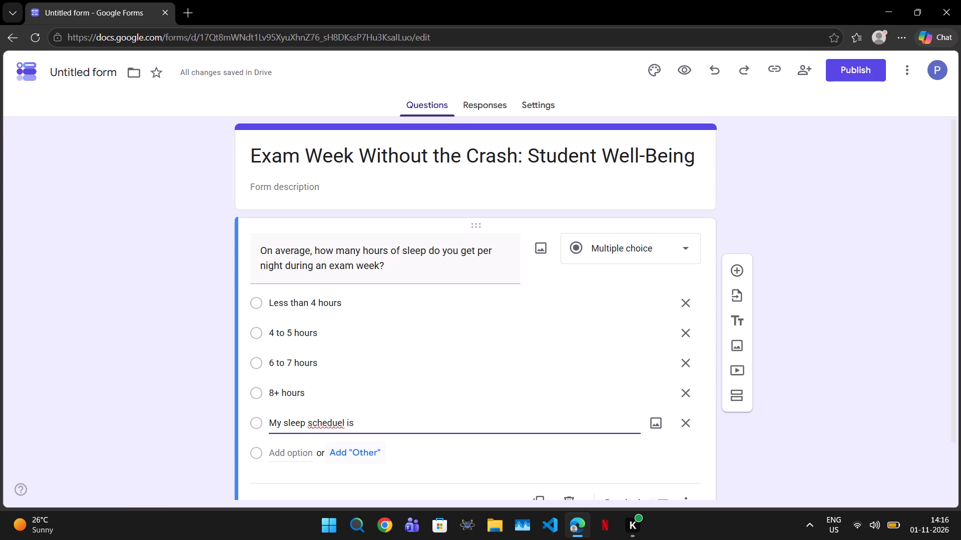
pyautogui.press('BackSpace')
pyautogui.press('BackSpace')
pyautogui.press('BackSpace')
pyautogui.press('BackSpace')
pyautogui.press('BackSpace')
pyautogui.press('BackSpace')
pyautogui.write('le is completelu')
pyautogui.press('BackSpace')
pyautogui.write('y i')
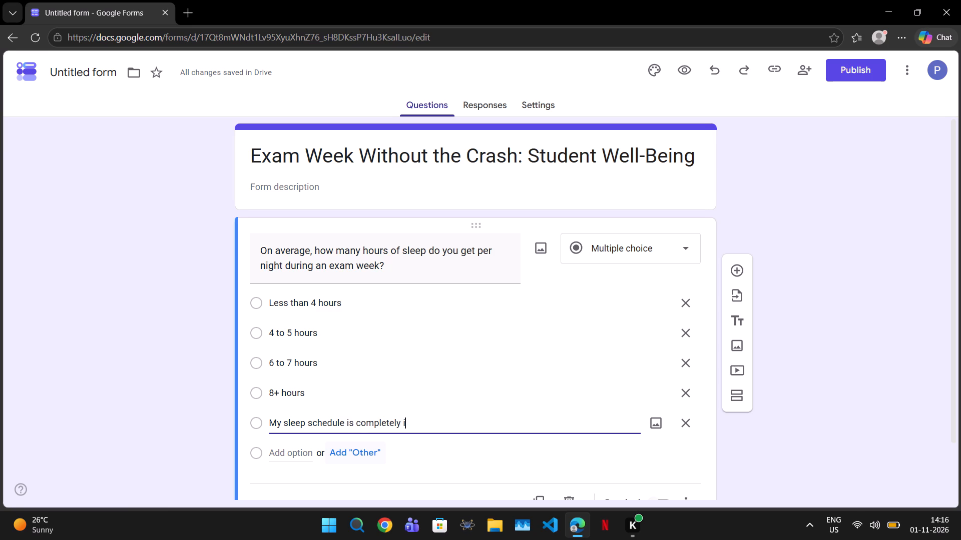
pyautogui.write('rregular')
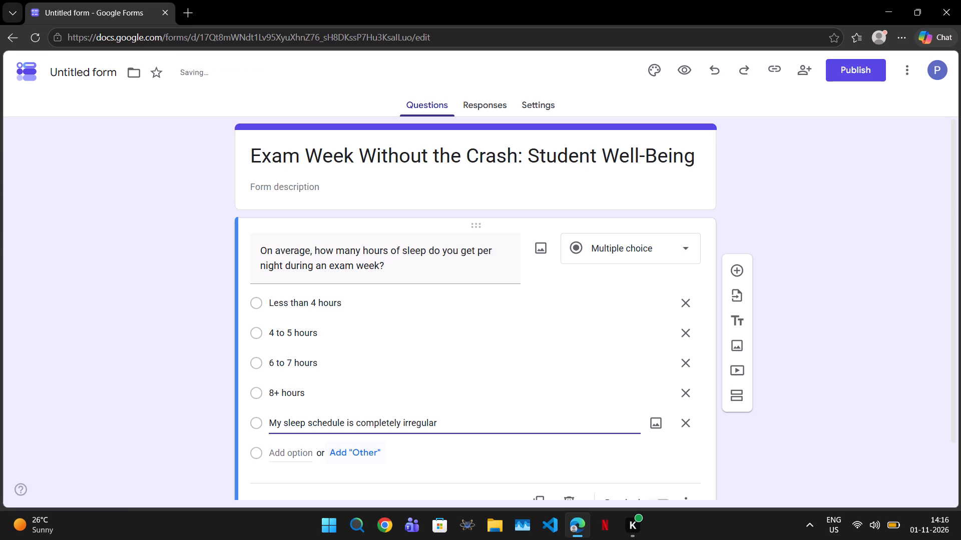
pyautogui.press('/')
pyautogui.write('shifts daily')
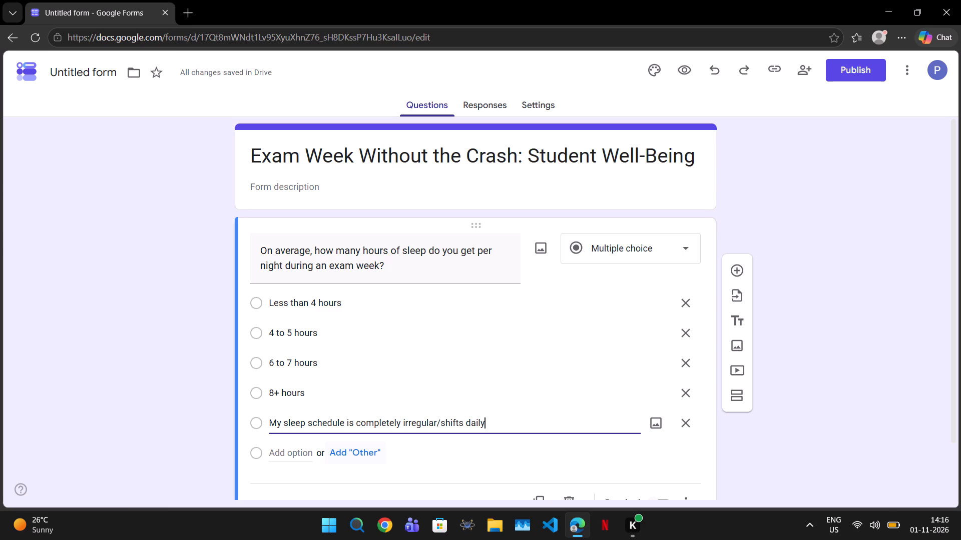
# Add a second question reading "At what point during exam week do you typically feel fatigue or a mental "crash" setting in?".
pyautogui.click(741, 270)
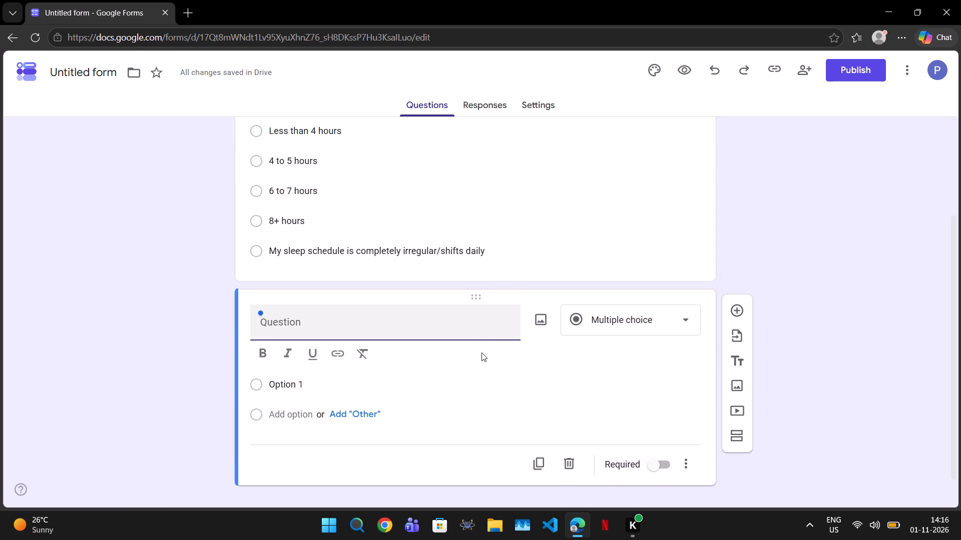
pyautogui.press('BackSpace')
pyautogui.write('t what point during exam')
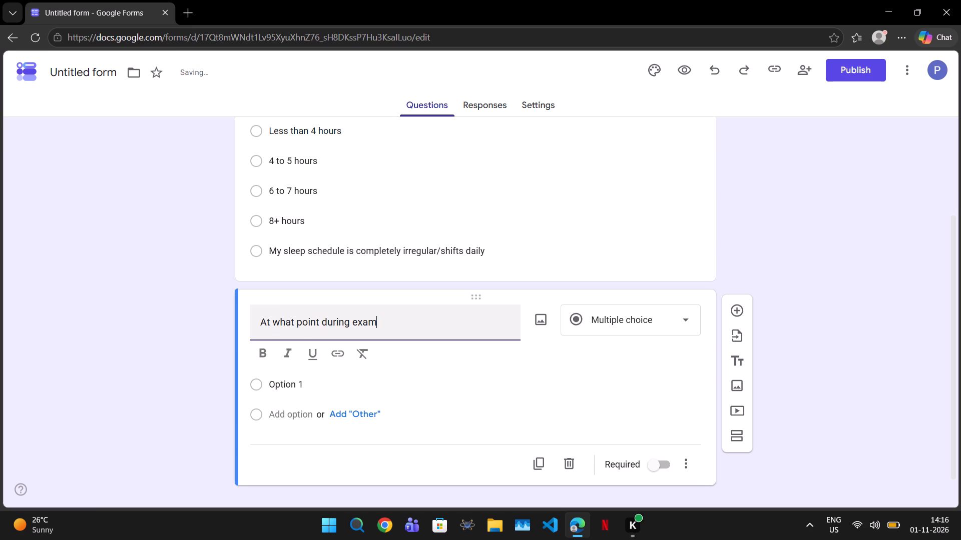
pyautogui.press('space')
pyautogui.write('week do you typically feel')
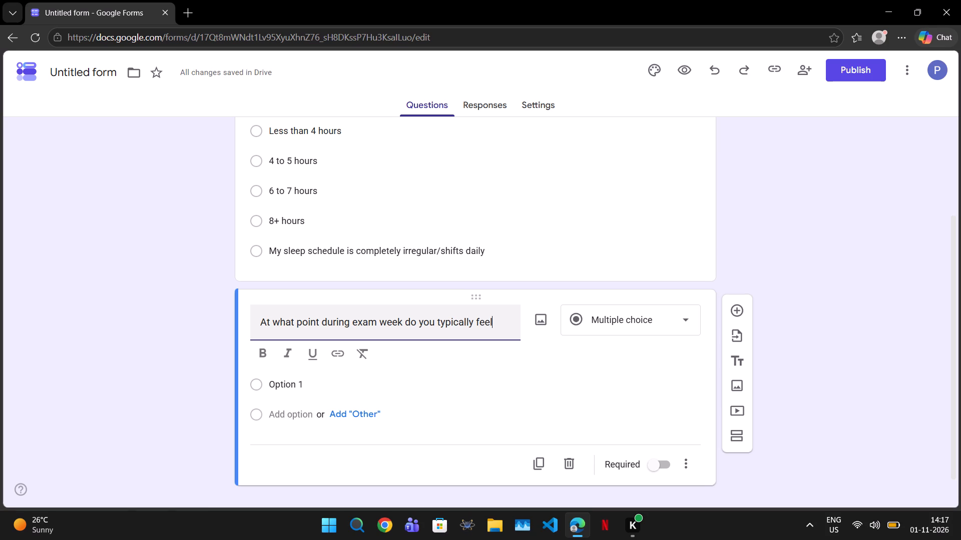
pyautogui.press('space')
pyautogui.write('fatigue')
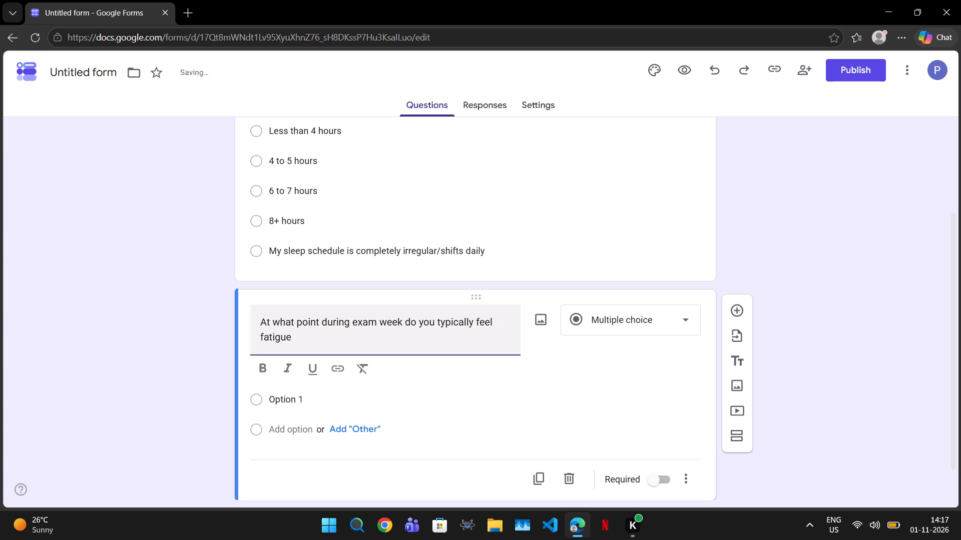
pyautogui.press('space')
pyautogui.write('or a mental ""')
pyautogui.press('Left')
pyautogui.write('crash')
pyautogui.press('Right')
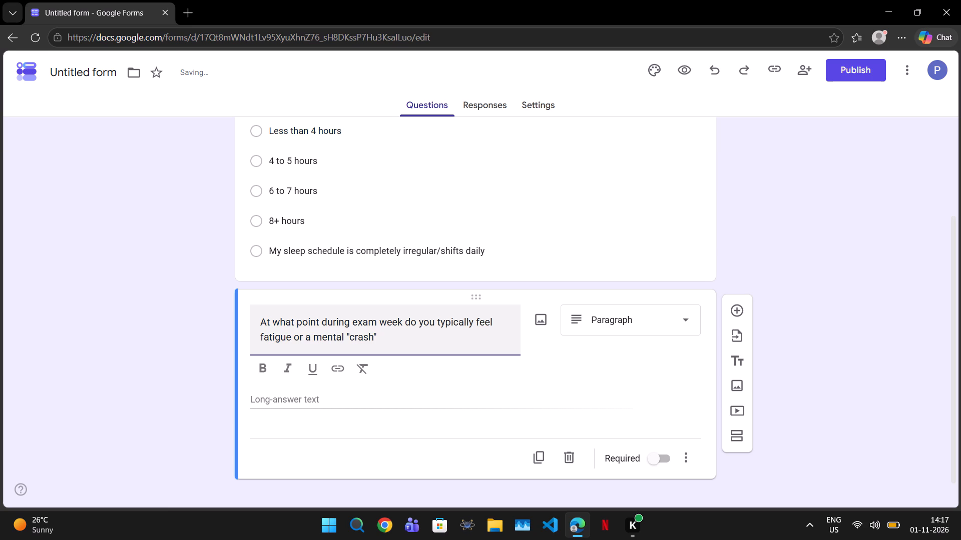
pyautogui.press('space')
pyautogui.write('setting in')
pyautogui.hotkey('shift', '?')
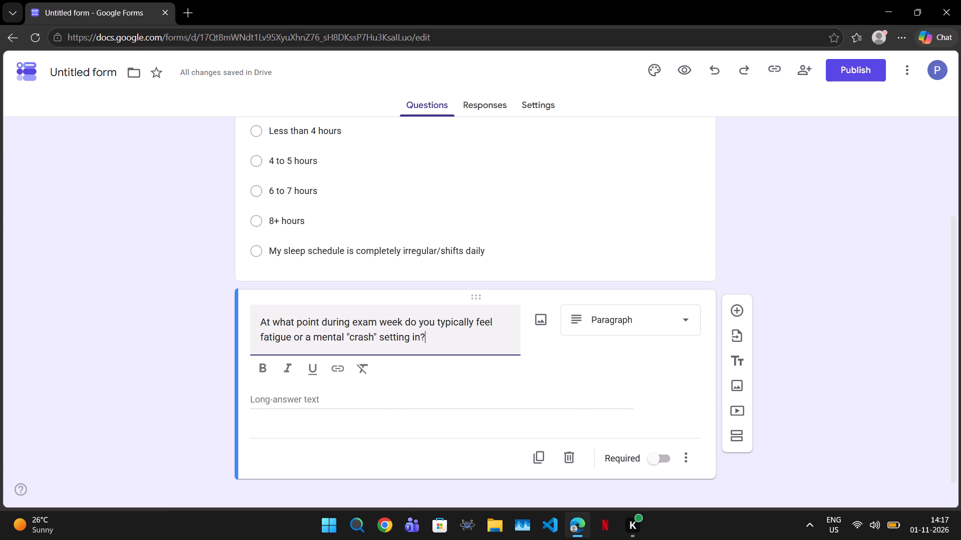
# Set the mental crash question's answer type to multiple choice.
pyautogui.click(614, 328)
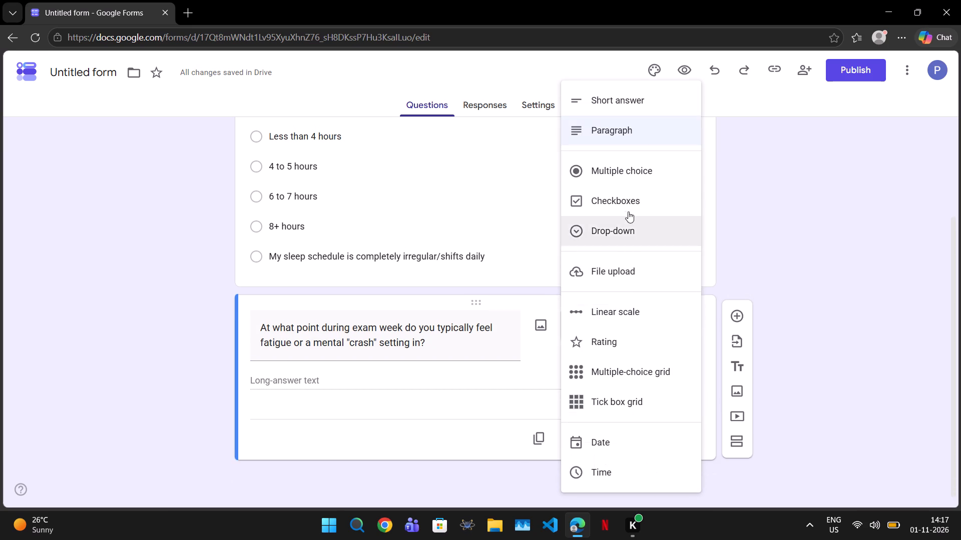
pyautogui.click(621, 182)
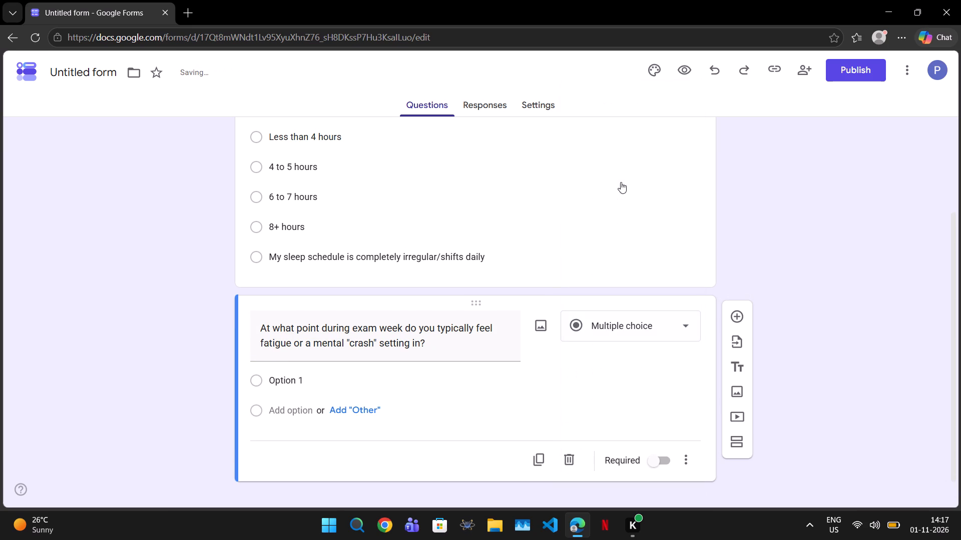
# Set the mental crash question's first answer option to "Day 1 or 2 (Right at the start)".
pyautogui.click(440, 375)
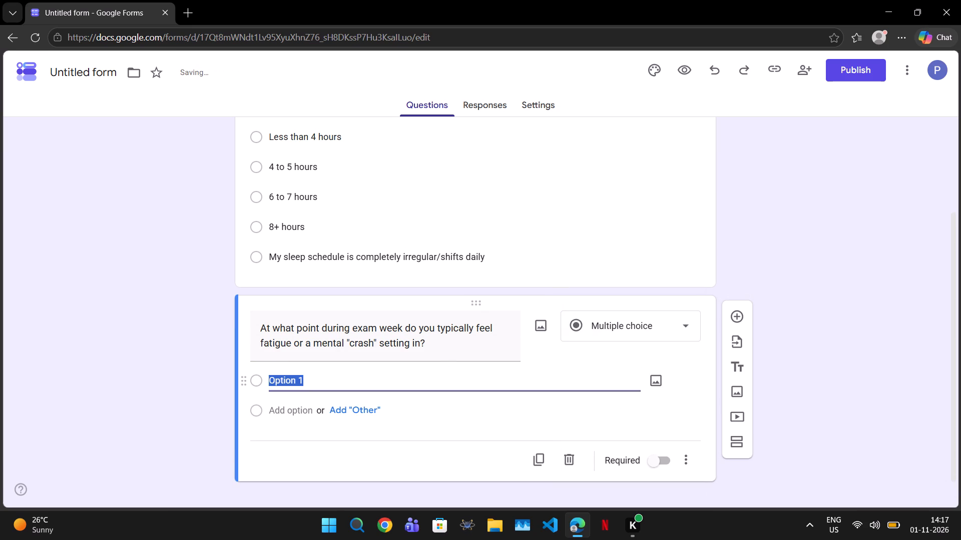
pyautogui.press('BackSpace')
pyautogui.write('ay 1')
pyautogui.press('space')
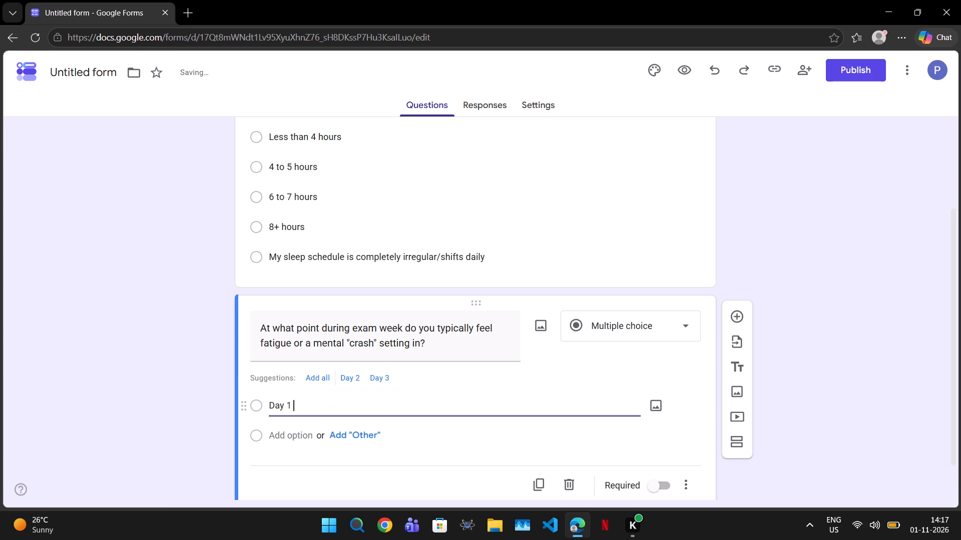
pyautogui.write('or 2')
pyautogui.press('space')
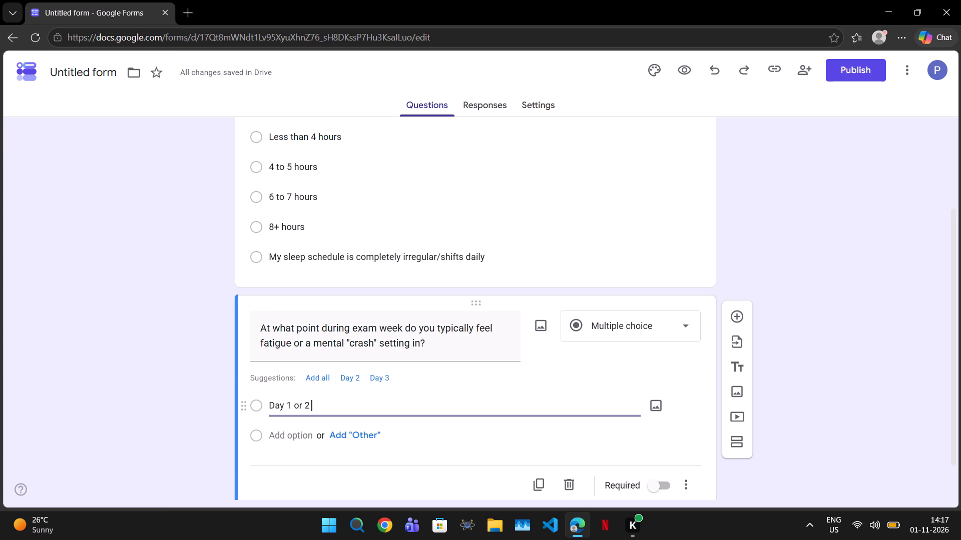
pyautogui.hotkey('shift', '(')
pyautogui.write('ight')
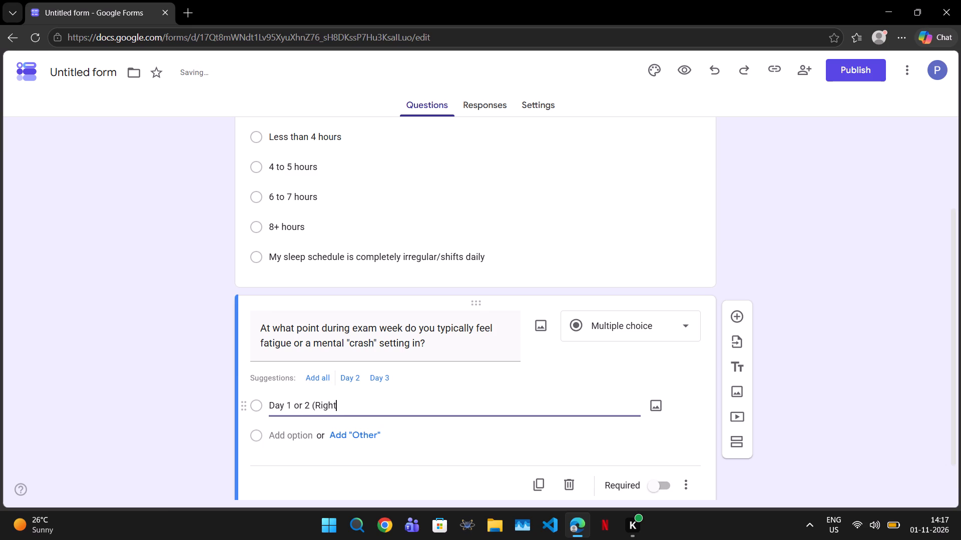
pyautogui.press('space')
pyautogui.write('at the start')
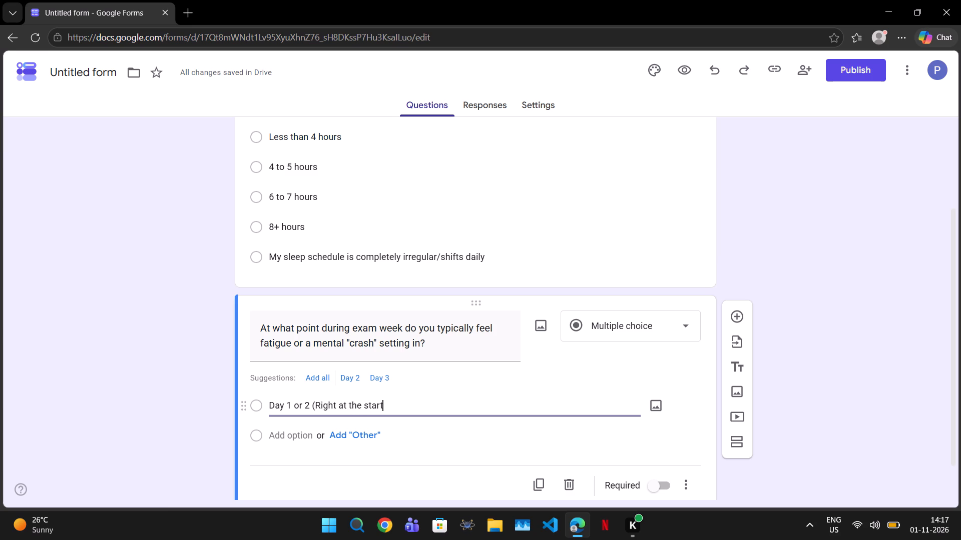
pyautogui.hotkey('shift', ')')
# Add a second answer option to the mental crash question: "Midweek (Day3 or Day 4)".
pyautogui.press('Return')
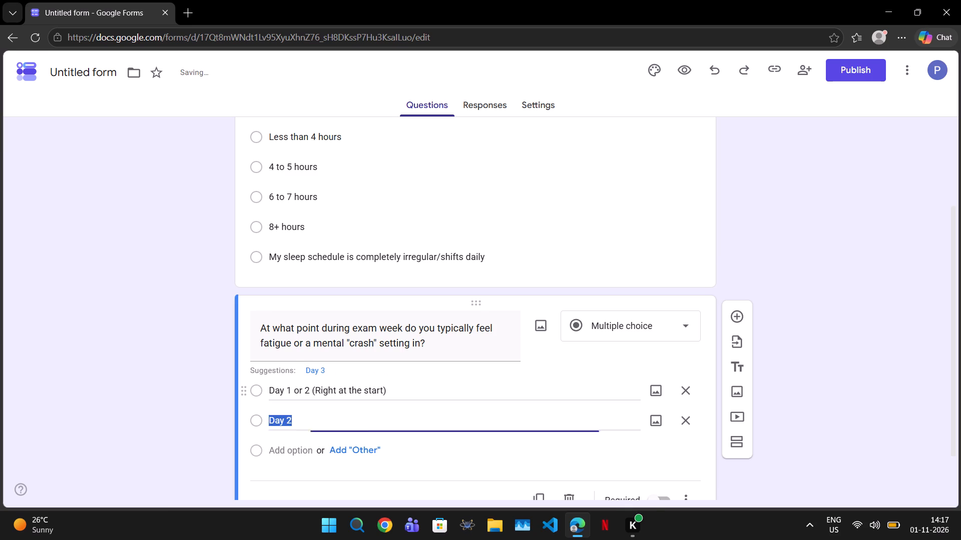
pyautogui.press('BackSpace')
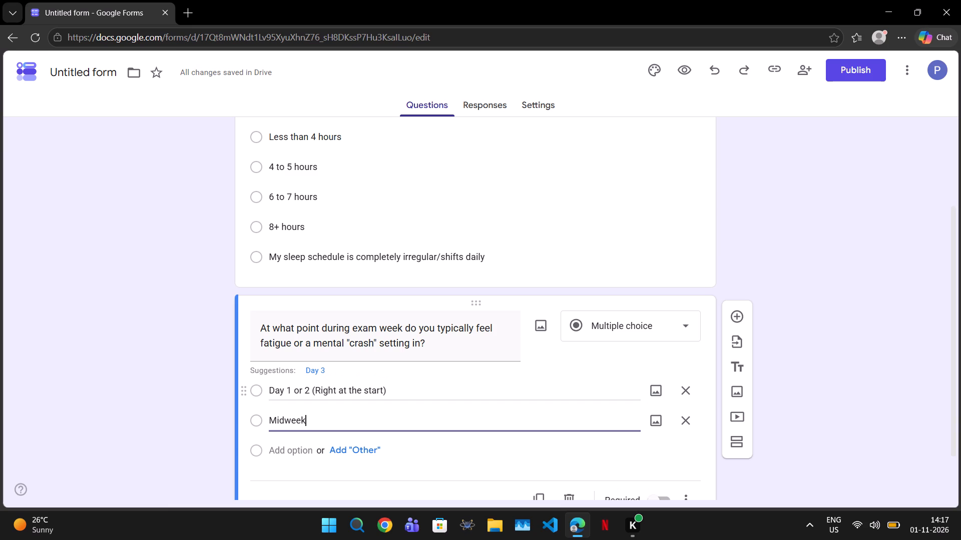
pyautogui.press('space')
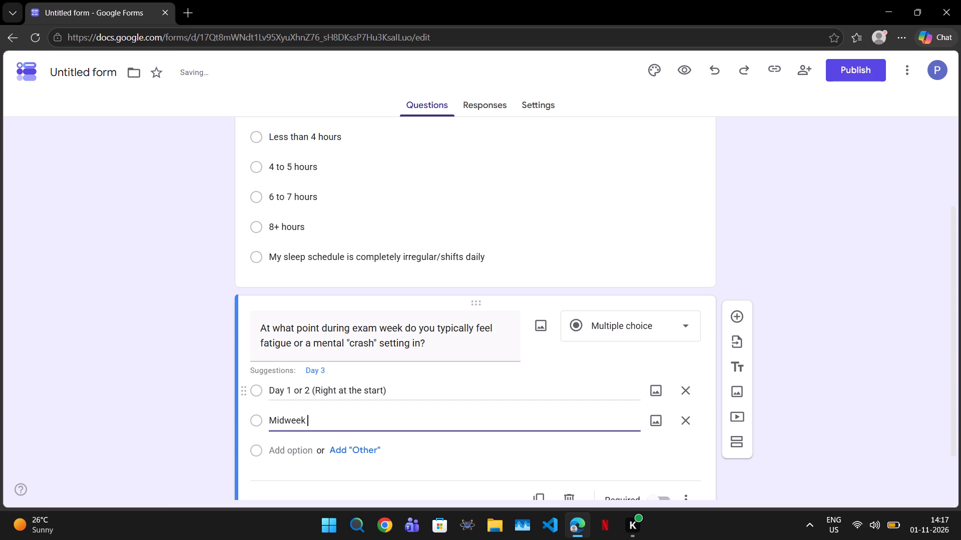
pyautogui.write('(')
pyautogui.press('d')
pyautogui.write('ay3')
pyautogui.press('space')
pyautogui.write('or day')
pyautogui.press('space')
pyautogui.write('4')
pyautogui.press('Left')
pyautogui.press('Left')
pyautogui.press('Left')
pyautogui.press('Left')
pyautogui.press('d')
pyautogui.press('Right')
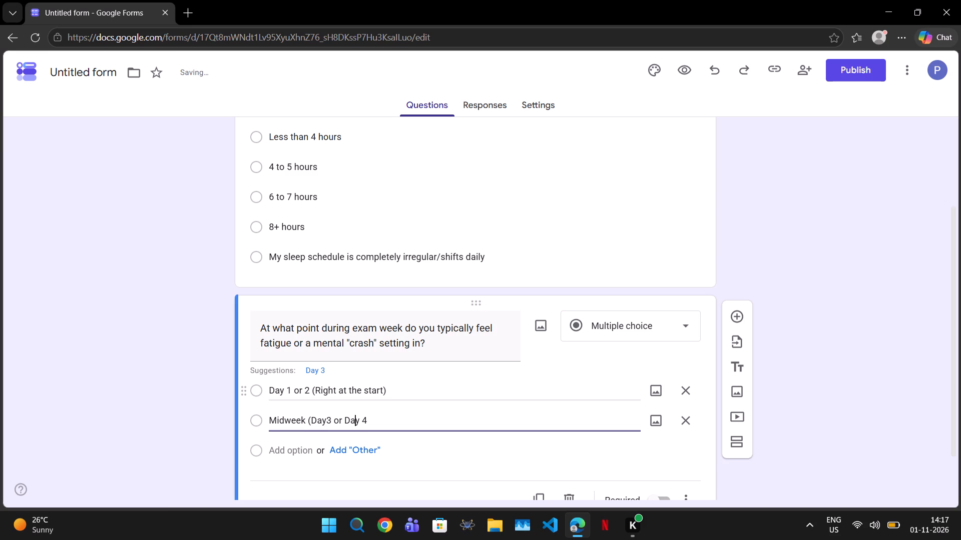
pyautogui.press('Right')
pyautogui.press('Right')
pyautogui.press('Right')
pyautogui.hotkey('shift', ')')
# Add a third answer option to the mental crash question: "Toward the final exam/last couple of days".
pyautogui.press('Return')
pyautogui.press('BackSpace')
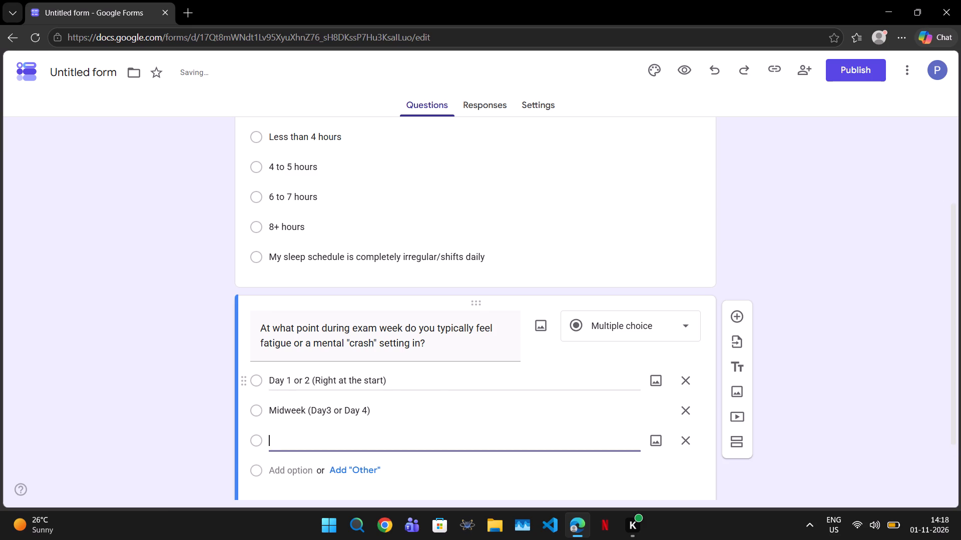
pyautogui.write('oward')
pyautogui.press('space')
pyautogui.write('the final examination')
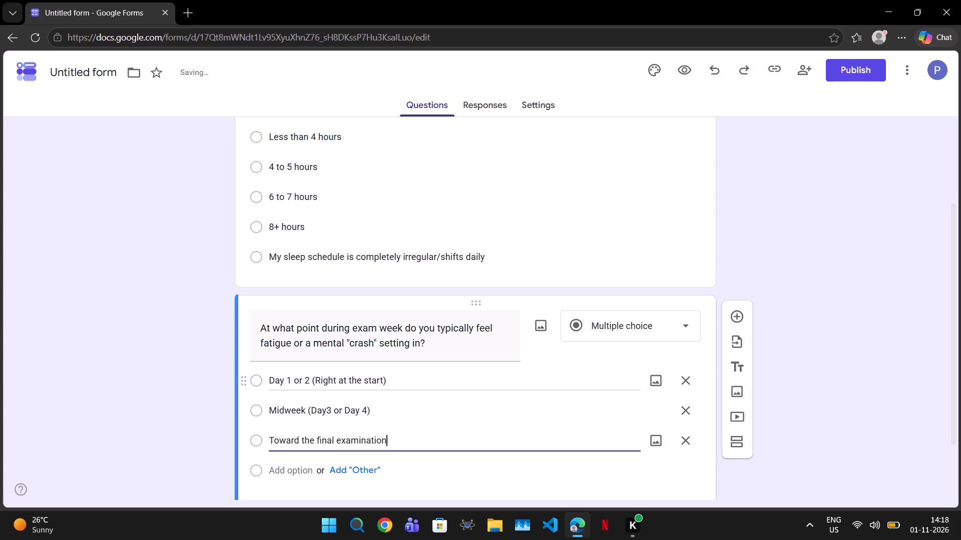
pyautogui.press('BackSpace')
pyautogui.press('BackSpace')
pyautogui.press('BackSpace')
pyautogui.press('BackSpace')
pyautogui.press('BackSpace')
pyautogui.press('BackSpace')
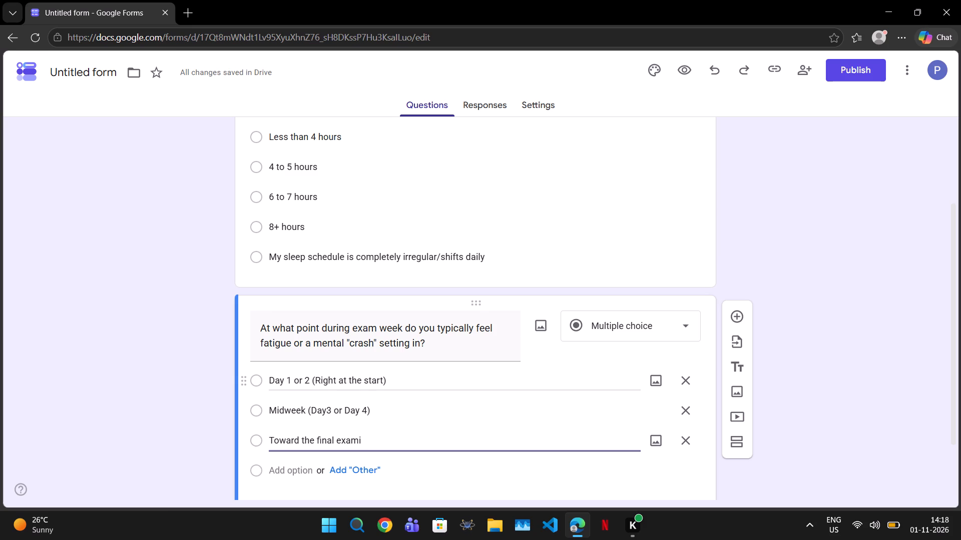
pyautogui.press('BackSpace')
pyautogui.press('space')
pyautogui.write('/')
pyautogui.press('space')
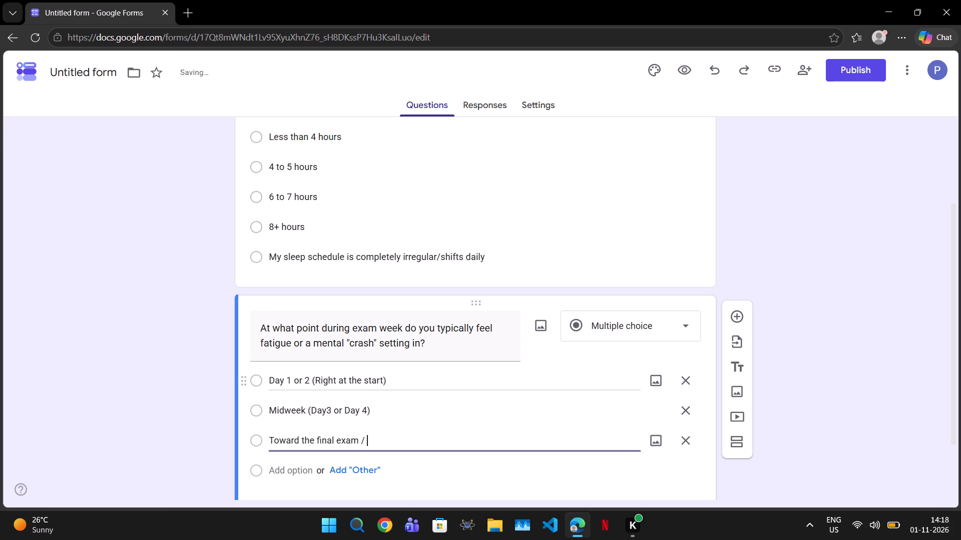
pyautogui.press('BackSpace')
pyautogui.press('BackSpace')
pyautogui.press('BackSpace')
pyautogui.press('/')
pyautogui.write('last couple')
pyautogui.press('space')
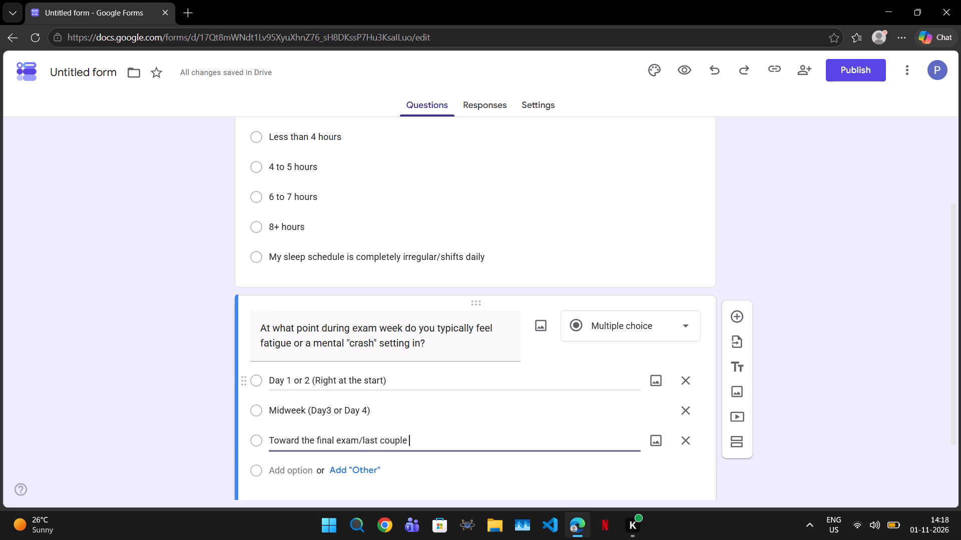
pyautogui.write('of days')
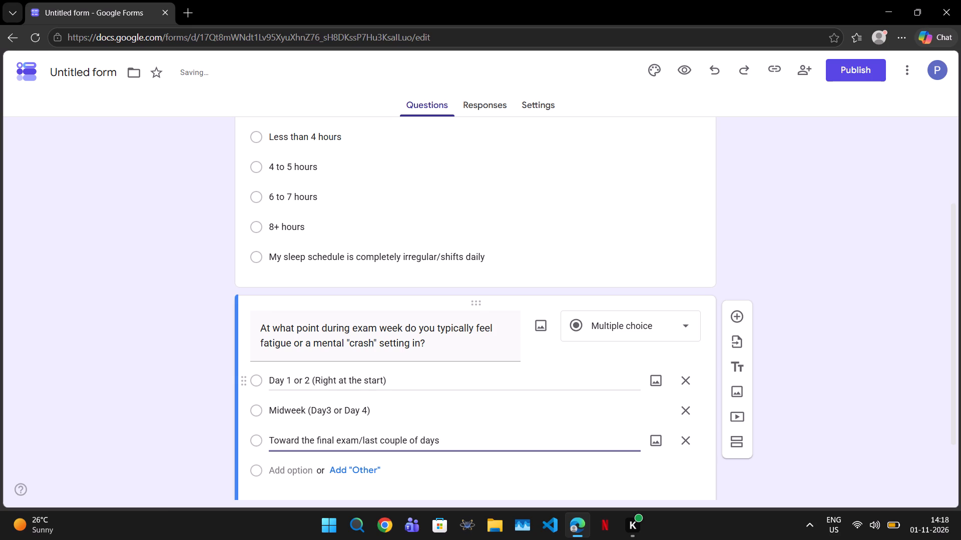
# Add a fourth answer option to the mental crash question: "Right after all exams are completely finished".
pyautogui.press('Return')
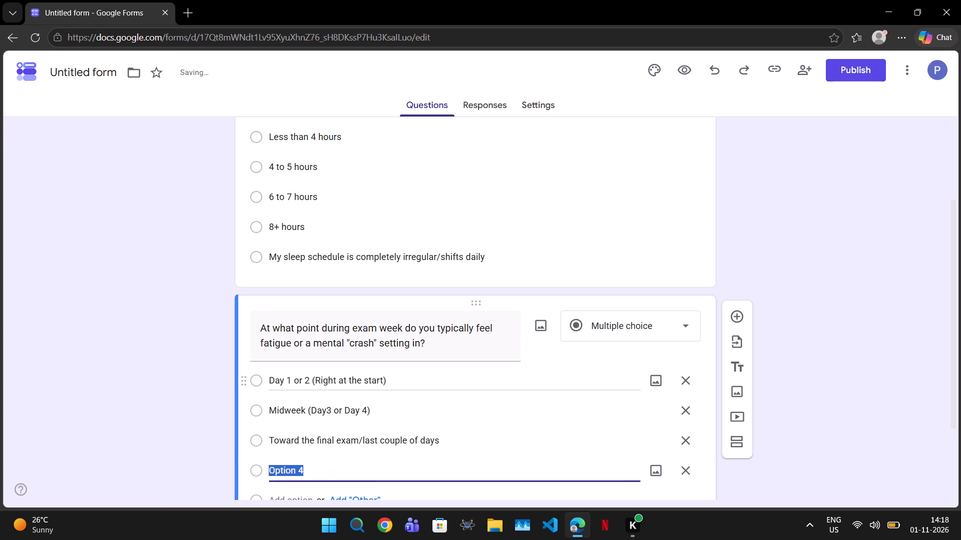
pyautogui.write('ight after all')
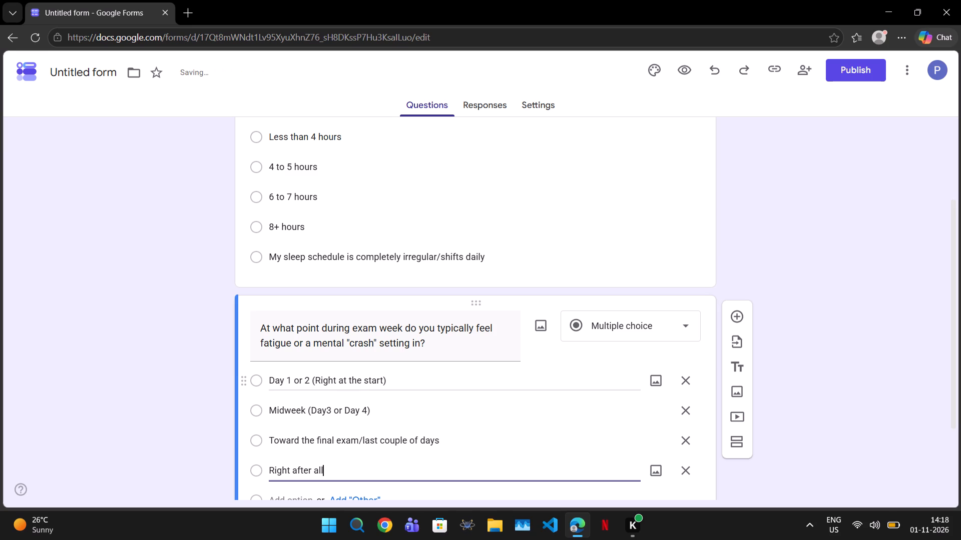
pyautogui.press('space')
pyautogui.write('exams')
pyautogui.press('space')
pyautogui.write('are completely fin')
pyautogui.write('ished')
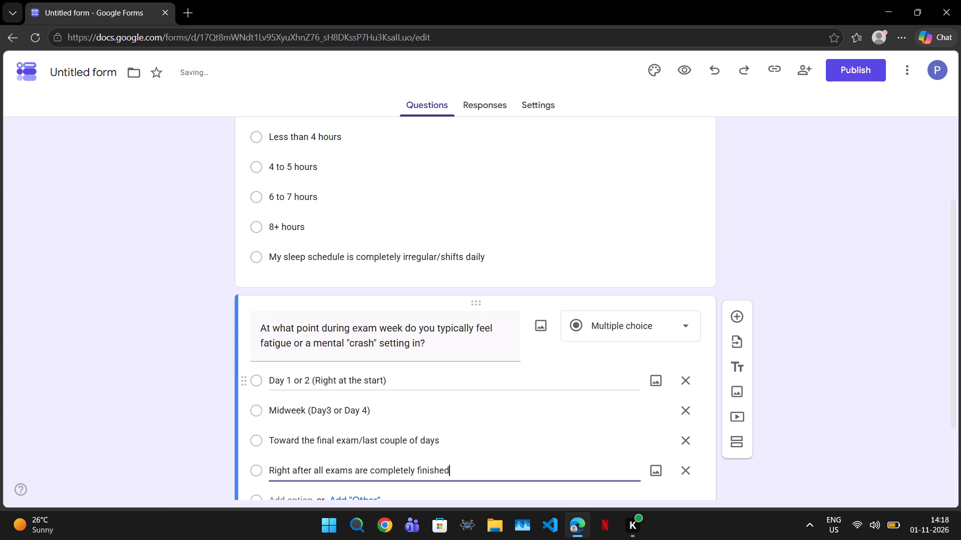
# Add a fifth answer option to the mental crash question: "I rarely experience a significant crash".
pyautogui.press('Return')
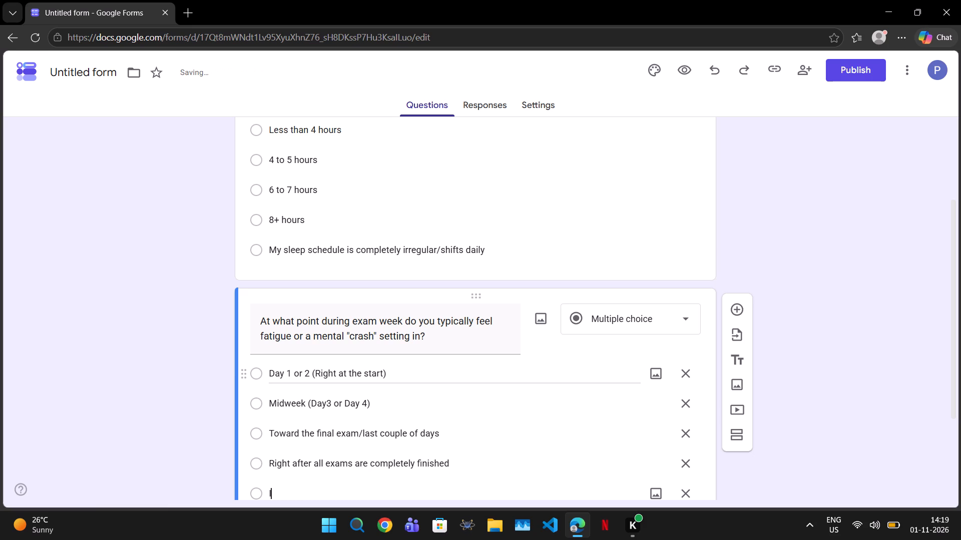
pyautogui.press('space')
pyautogui.write('rarely experi')
pyautogui.press('e')
pyautogui.write('nce')
pyautogui.press('space')
pyautogui.write('a')
pyautogui.press('space')
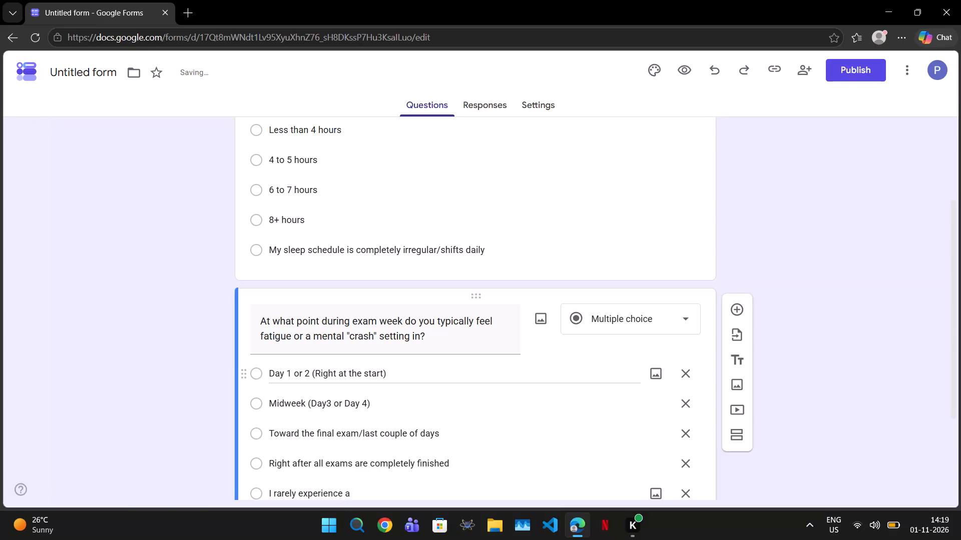
pyautogui.write('signifi')
pyautogui.write('cant')
pyautogui.press('space')
pyautogui.write('crash')
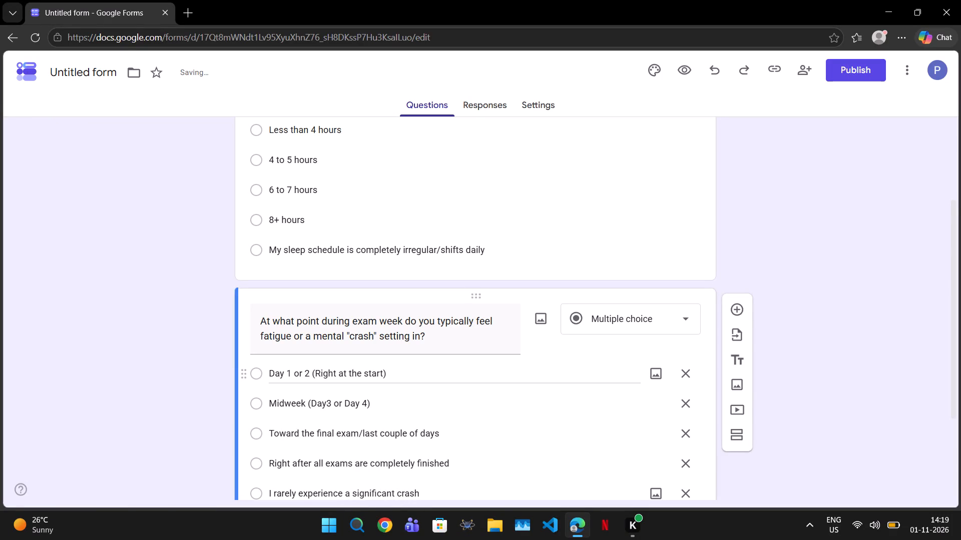
# Add a third question reading "What best describe your diet and caffeine routine during exam days?".
pyautogui.scroll(-2, 519, 316)
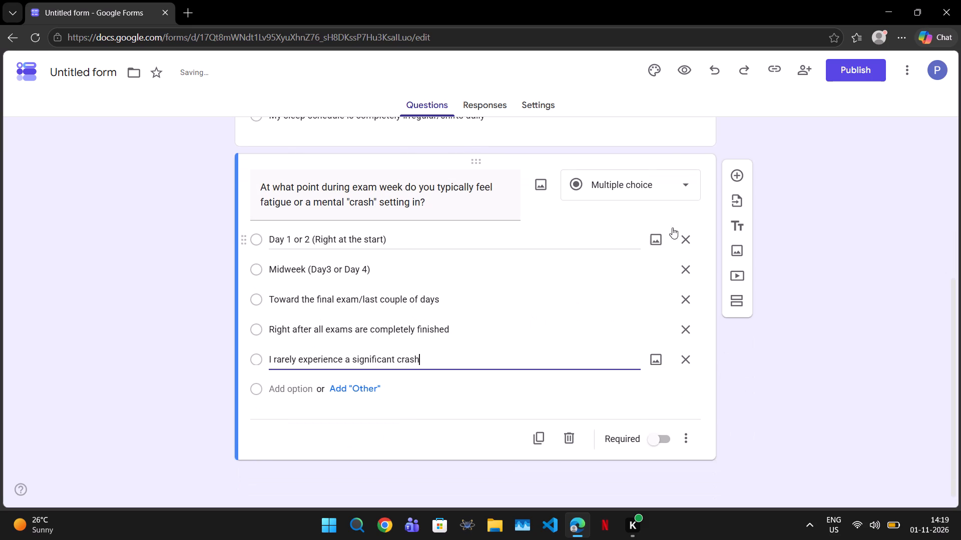
pyautogui.click(749, 170)
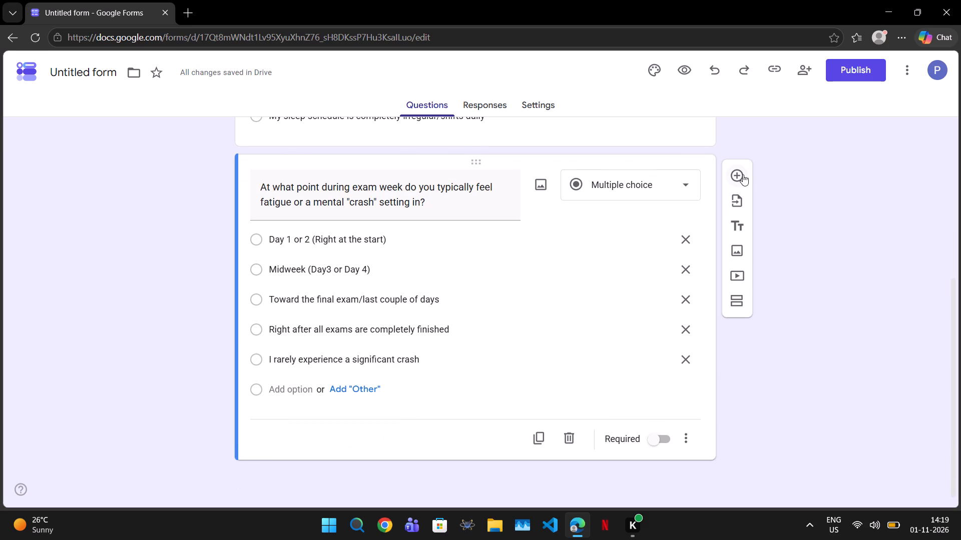
pyautogui.click(743, 174)
pyautogui.scroll(-3, 615, 287)
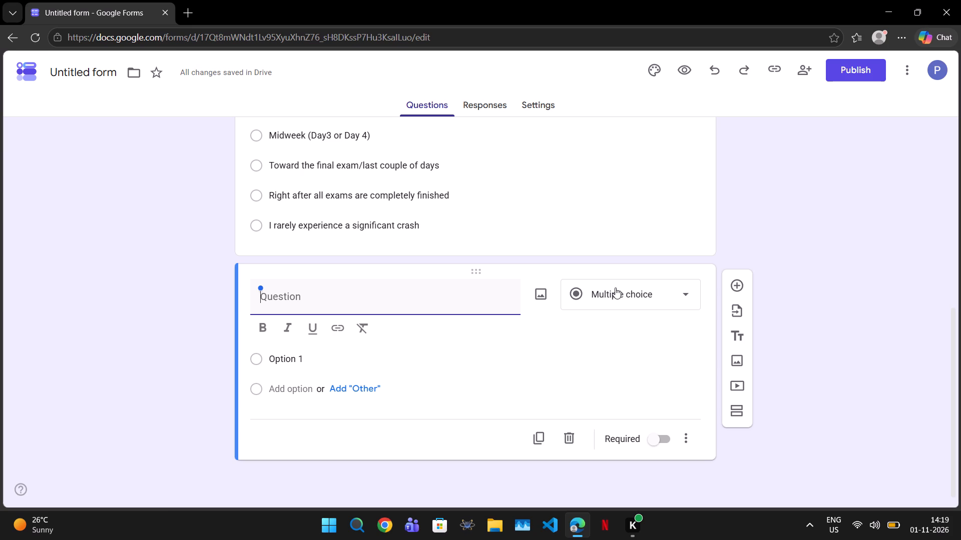
pyautogui.press('w')
pyautogui.write('hat')
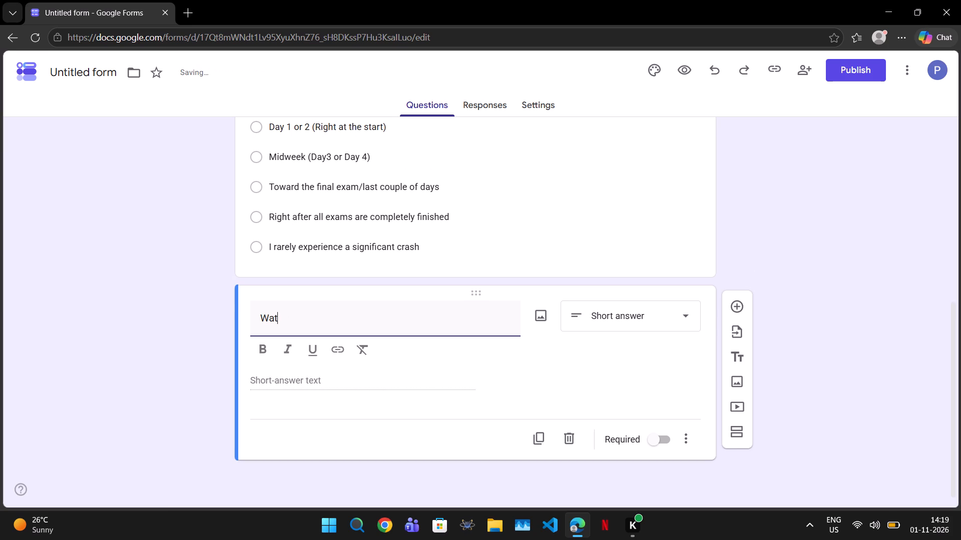
pyautogui.press('space')
pyautogui.press('BackSpace')
pyautogui.press('BackSpace')
pyautogui.press('BackSpace')
pyautogui.write('hat best')
pyautogui.press('space')
pyautogui.write('describe your diet')
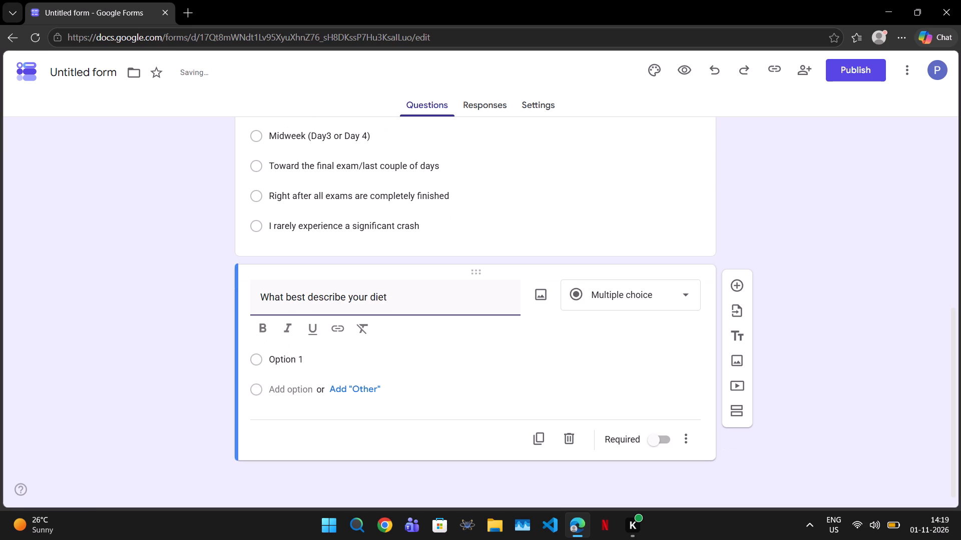
pyautogui.press('space')
pyautogui.write('and')
pyautogui.press('space')
pyautogui.write('caff')
pyautogui.press('BackSpace')
pyautogui.press('BackSpace')
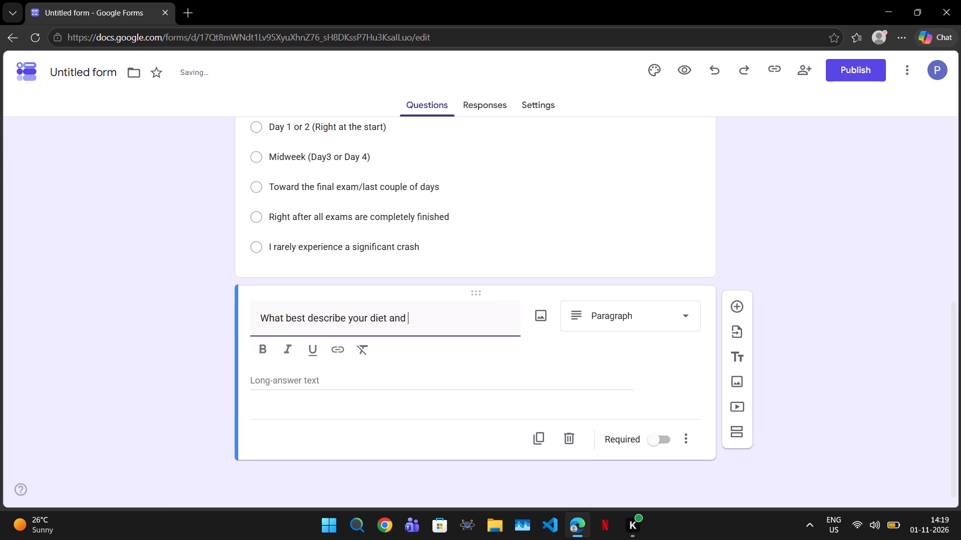
pyautogui.write('caff')
pyautogui.write('eine')
pyautogui.press('space')
pyautogui.write('routine')
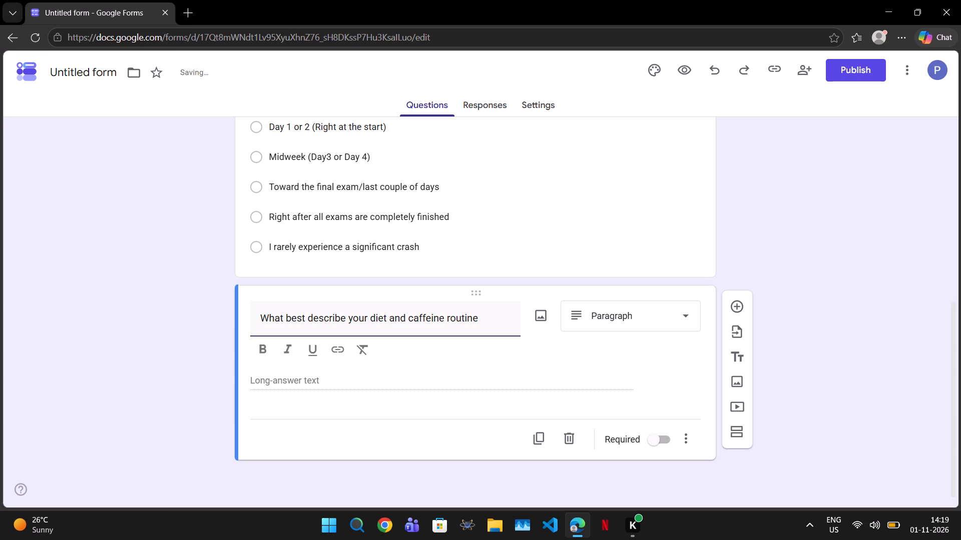
pyautogui.press('space')
pyautogui.write('during')
pyautogui.press('space')
pyautogui.write('exam')
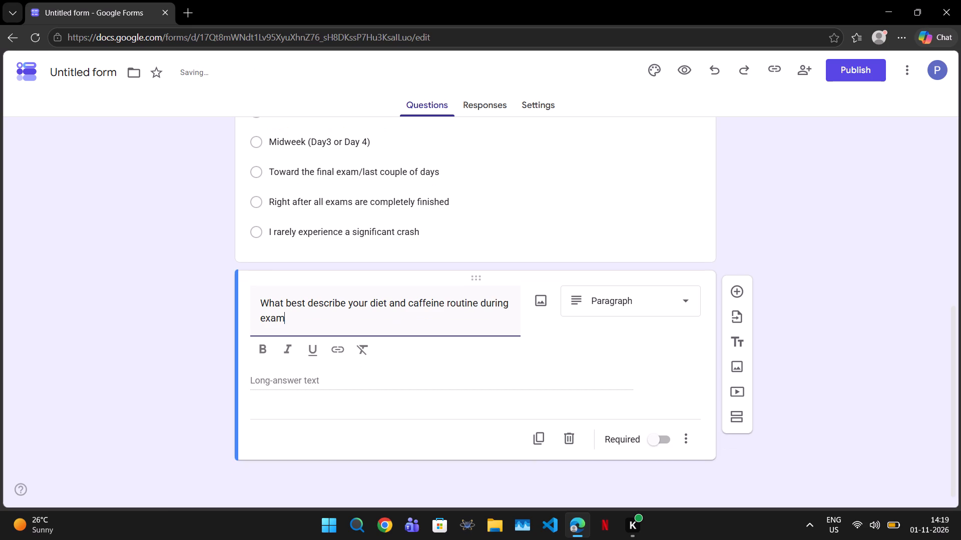
pyautogui.press('space')
pyautogui.write('days')
pyautogui.hotkey('shift', '?')
# Set the diet and caffeine question's answer type to multiple choice.
pyautogui.click(682, 306)
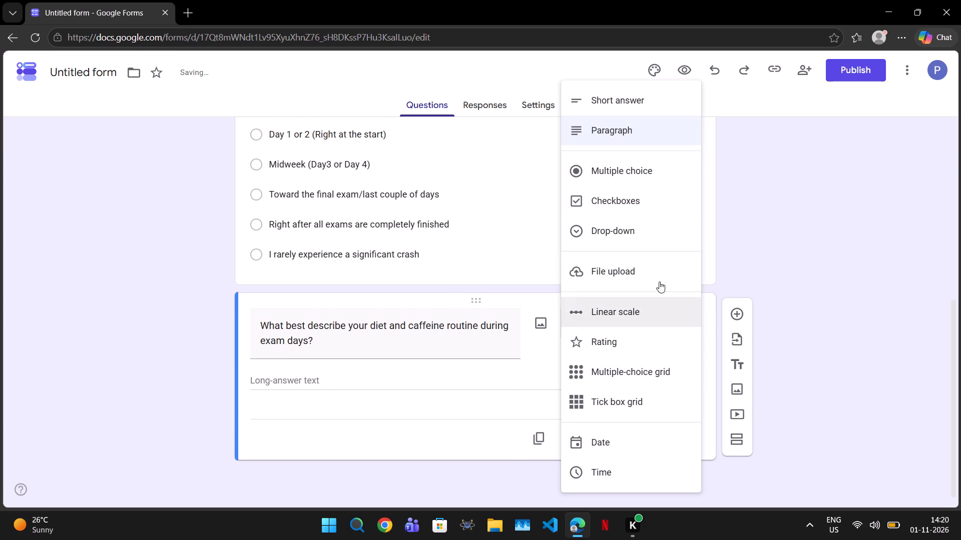
pyautogui.click(643, 176)
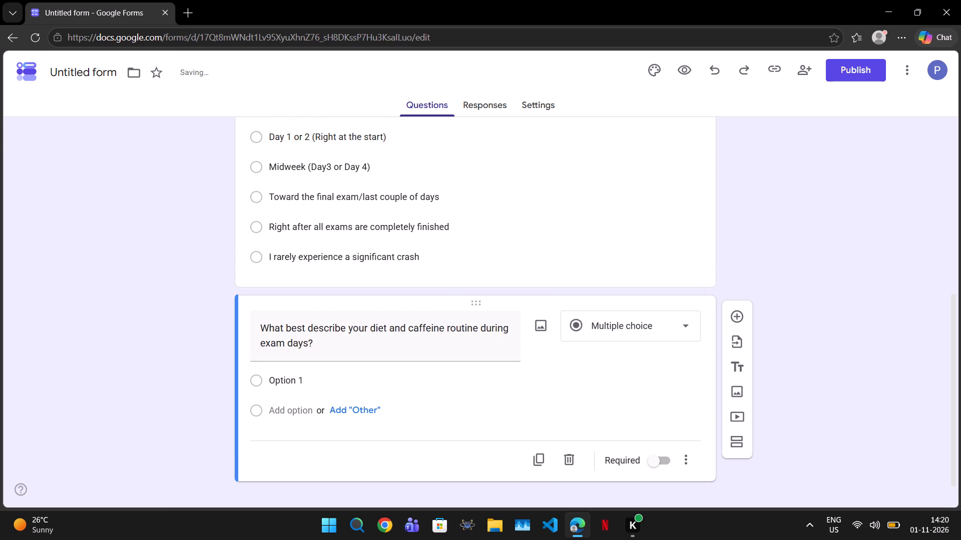
# Set the diet and caffeine question's first answer option to "Heavy reliance on tea, coffee, or energy drinks to stay active".
pyautogui.click(364, 378)
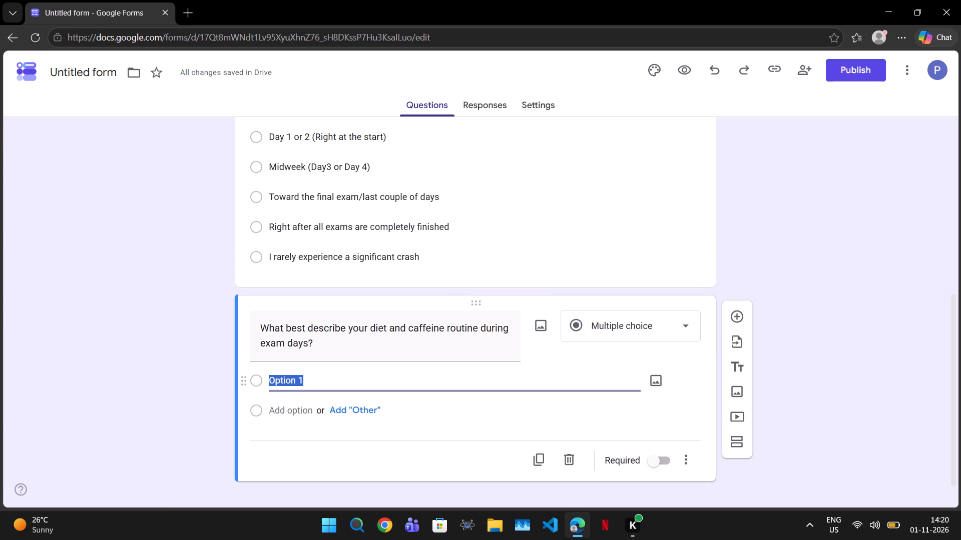
pyautogui.press('BackSpace')
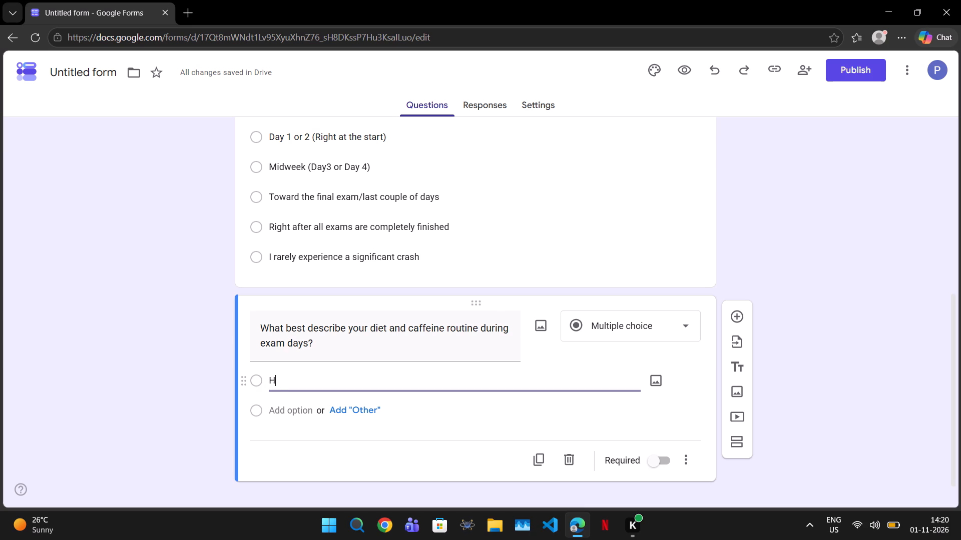
pyautogui.write('eavy rel')
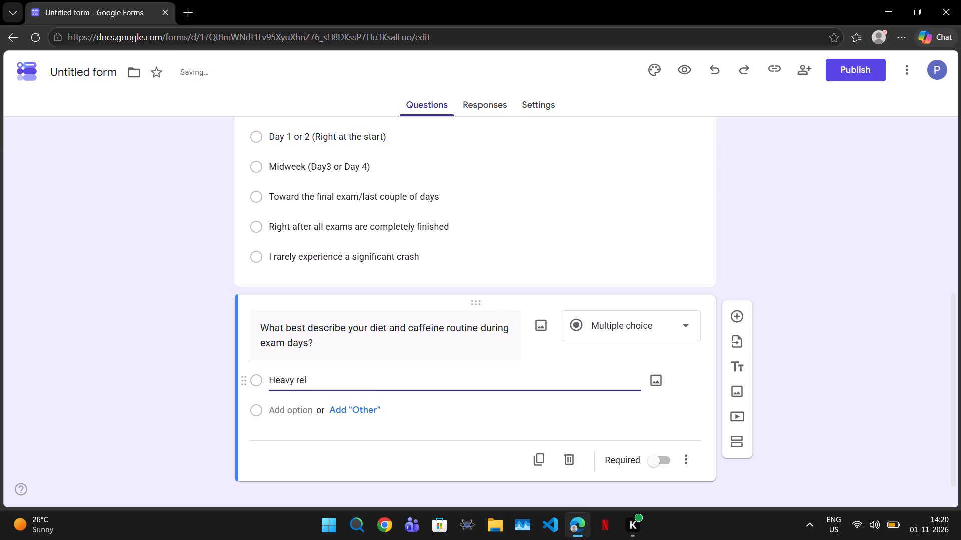
pyautogui.write('iance on')
pyautogui.press('space')
pyautogui.write('tea, coffee')
pyautogui.write(', or energy drinks')
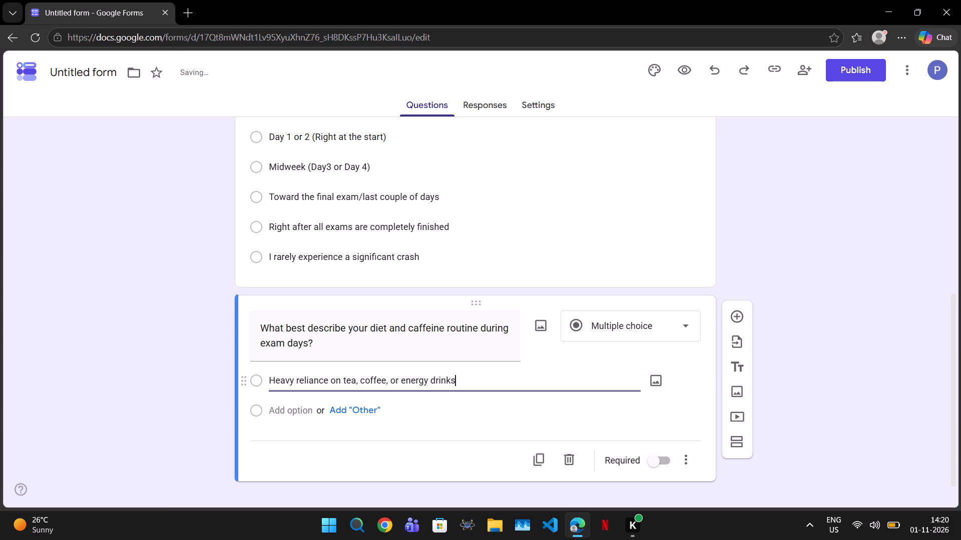
pyautogui.press('space')
pyautogui.write('to staw')
pyautogui.press('space')
pyautogui.press('BackSpace')
pyautogui.press('BackSpace')
pyautogui.write('y active')
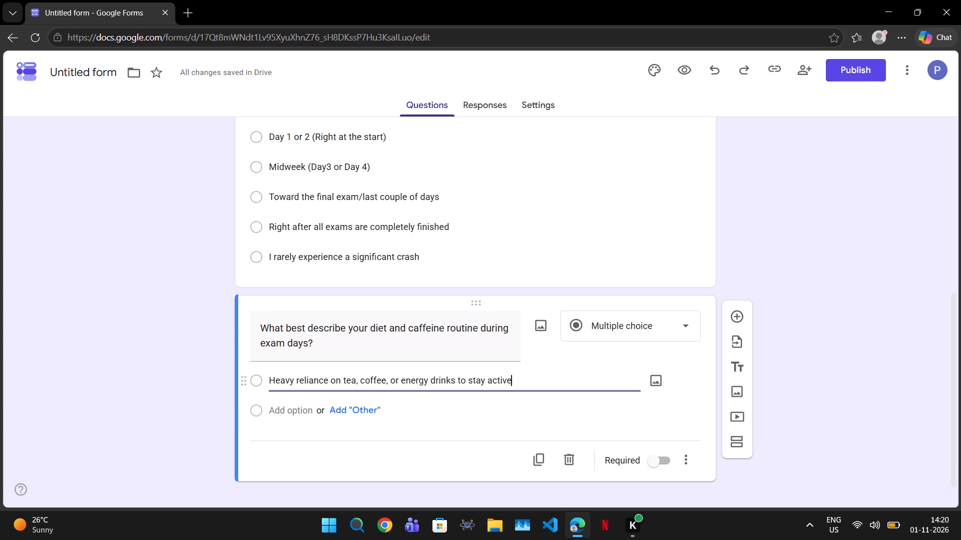
# Add a second answer option to the diet and caffeine question: "Irregular eating patterns (frequently skipping meals or eating late)".
pyautogui.press('Return')
pyautogui.press('BackSpace')
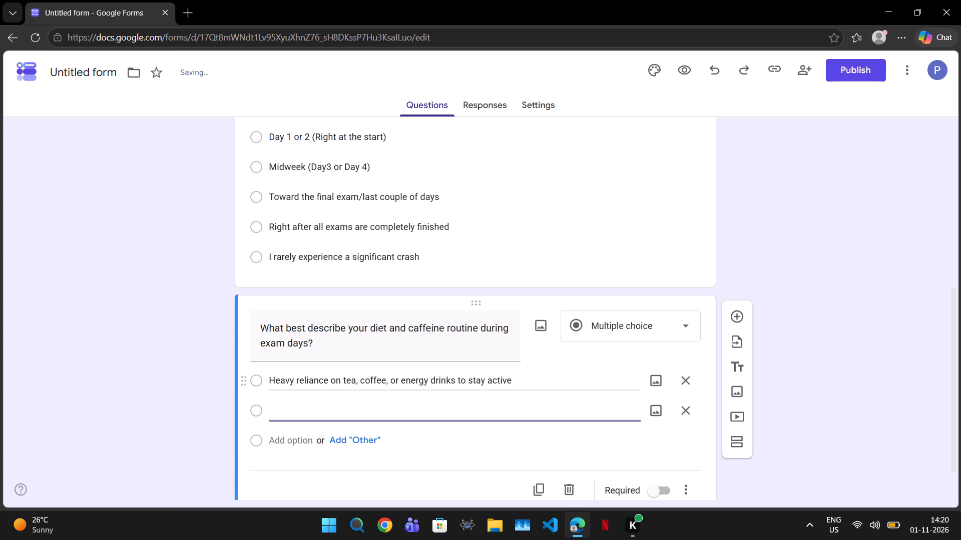
pyautogui.write('rr')
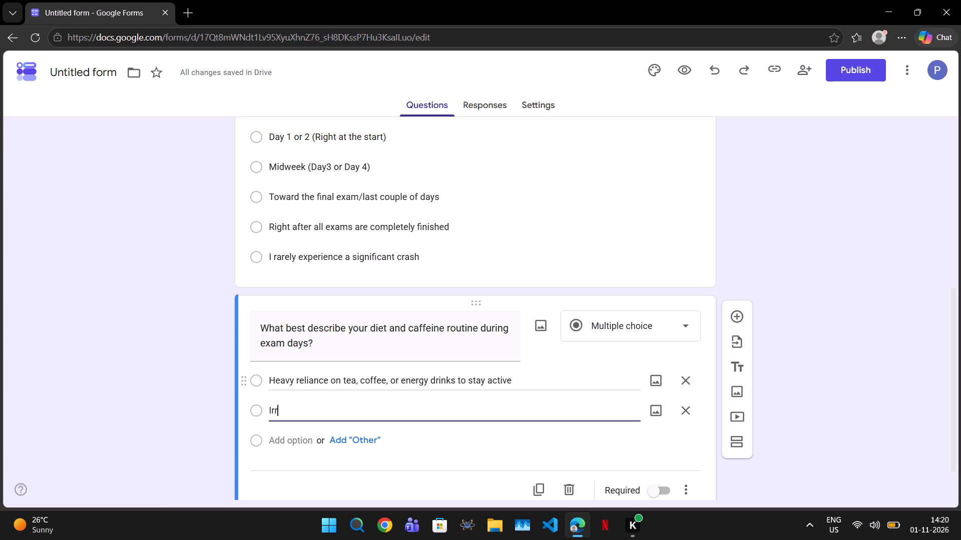
pyautogui.press('e')
pyautogui.write('gular')
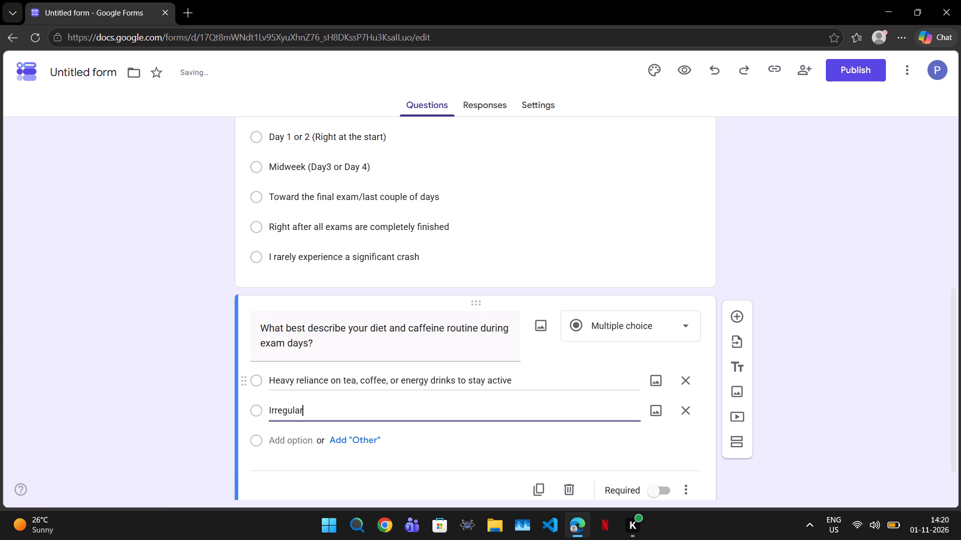
pyautogui.press('space')
pyautogui.write('w')
pyautogui.press('BackSpace')
pyautogui.write('eating patterns')
pyautogui.press('space')
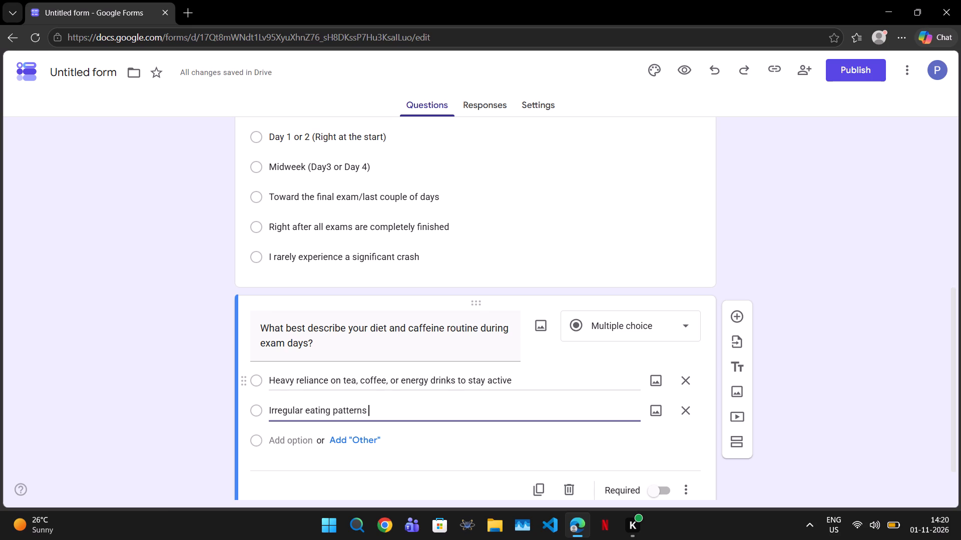
pyautogui.write('(frequently')
pyautogui.hotkey('shift', ')')
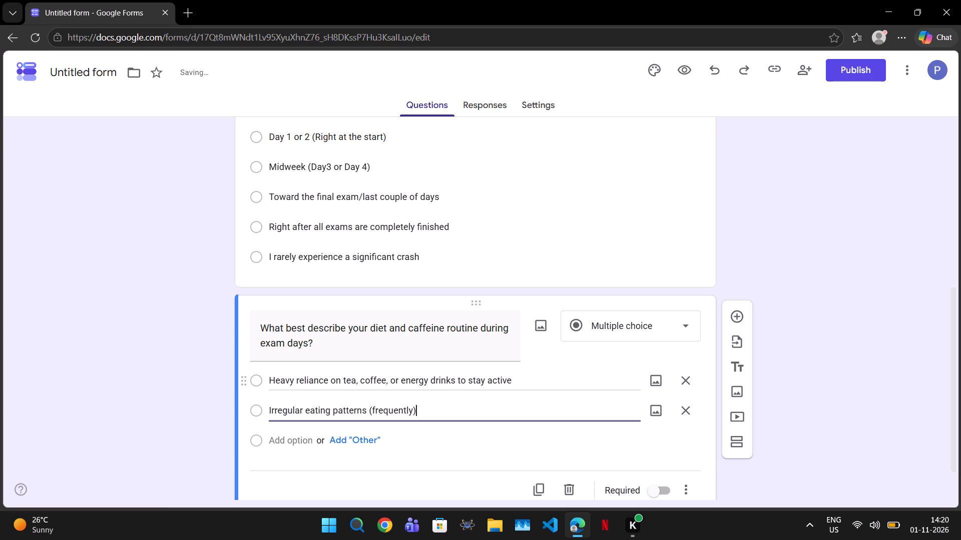
pyautogui.press('BackSpace')
pyautogui.press('space')
pyautogui.write('skipping')
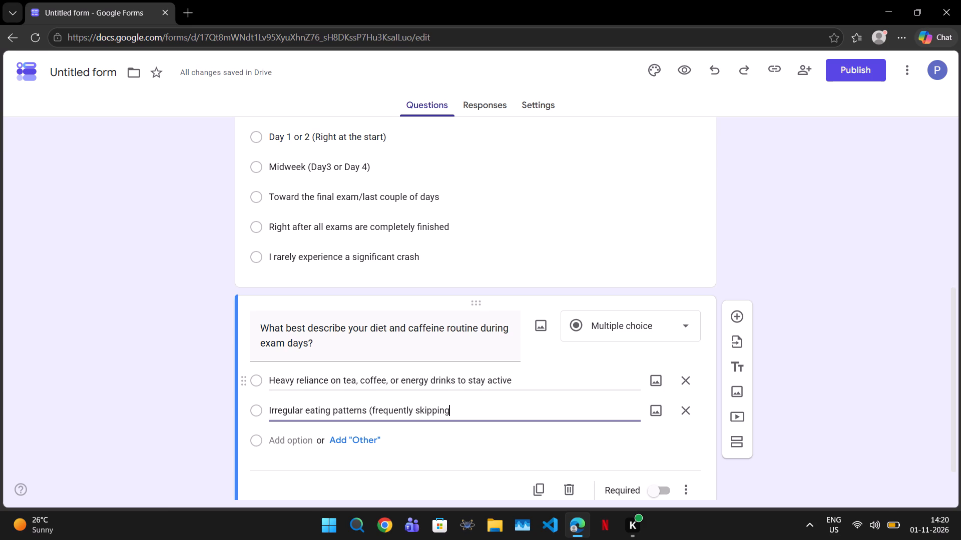
pyautogui.press('space')
pyautogui.write('meals or')
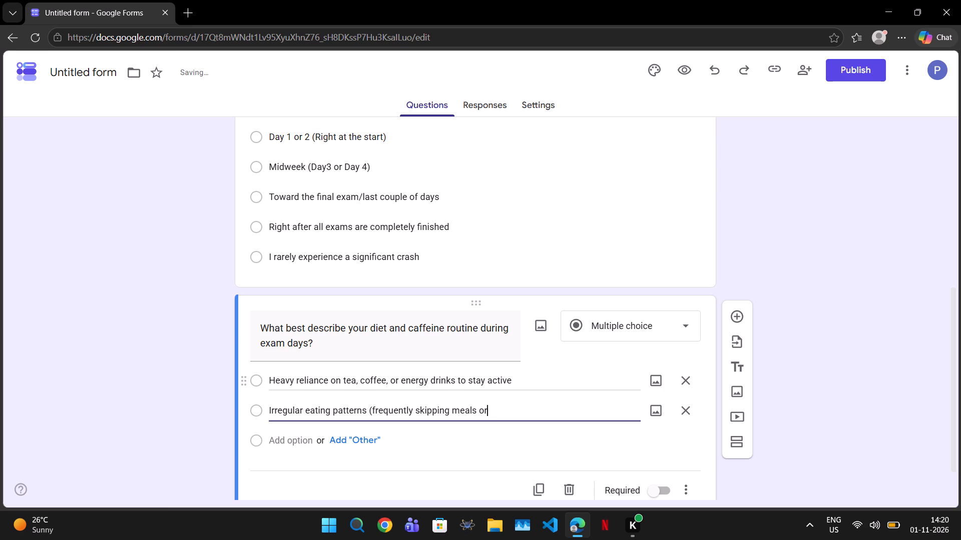
pyautogui.press('space')
pyautogui.write('eating late)')
# Add a third answer option to the diet and caffeine question: "Constant snacking on packaged/junk food while studying".
pyautogui.press('Return')
pyautogui.press('BackSpace')
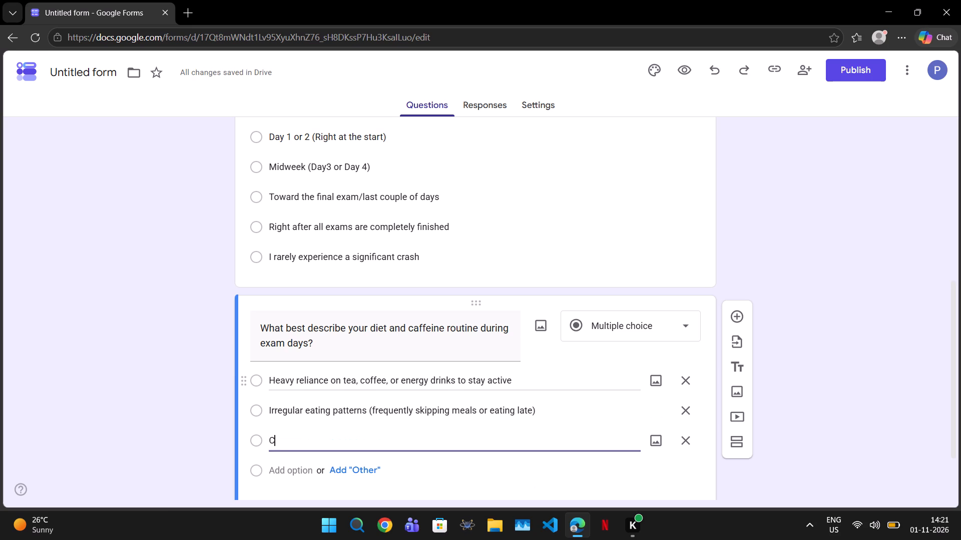
pyautogui.write('on')
pyautogui.write('stant snacking')
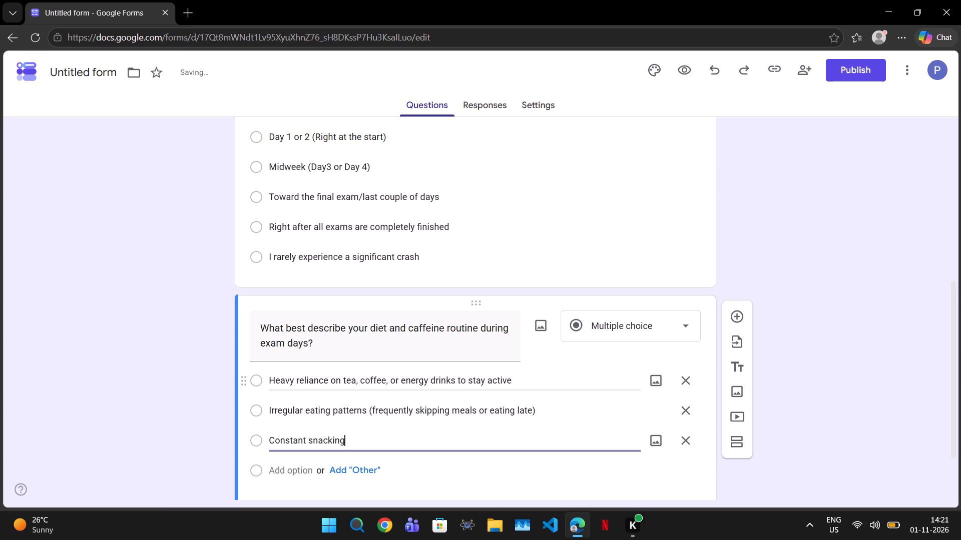
pyautogui.press('space')
pyautogui.write('on packaged')
pyautogui.write('/junk food')
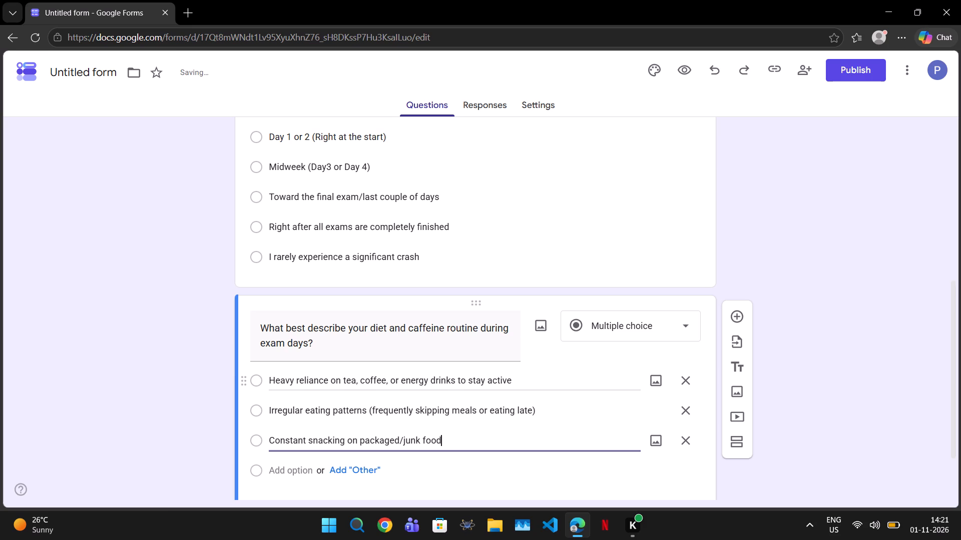
pyautogui.press('space')
pyautogui.write('wh')
pyautogui.press('BackSpace')
pyautogui.write('ile')
pyautogui.press('BackSpace')
pyautogui.press('BackSpace')
pyautogui.press('BackSpace')
pyautogui.write('hile stud')
pyautogui.write('ying')
# Add a fourth answer option to the diet and caffeine question: "Balanced, home-cooked meals at regular fixed intervals".
pyautogui.press('Return')
pyautogui.press('BackSpace')
pyautogui.write('alanced')
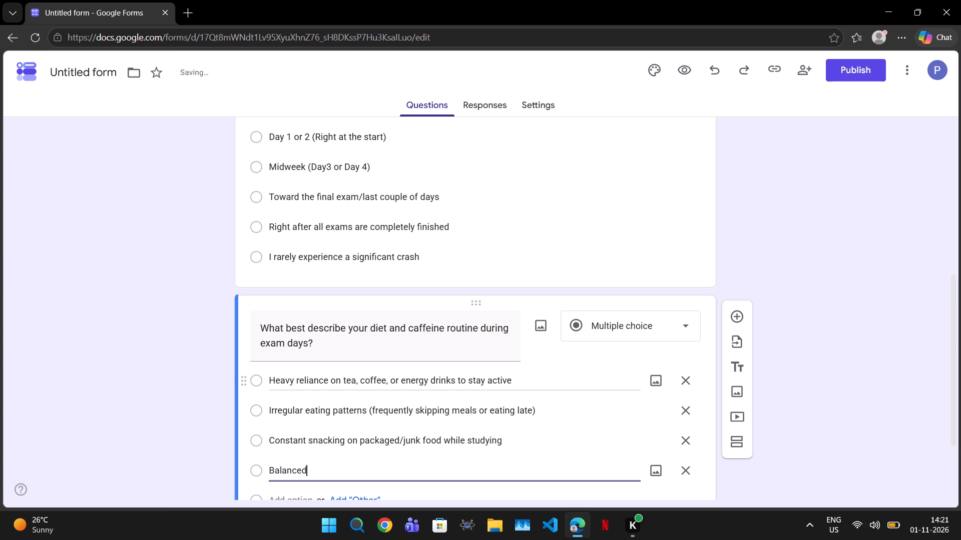
pyautogui.write(', home cooked')
pyautogui.press('BackSpace')
pyautogui.press('BackSpace')
pyautogui.press('BackSpace')
pyautogui.press('BackSpace')
pyautogui.press('BackSpace')
pyautogui.press('BackSpace')
pyautogui.press('BackSpace')
pyautogui.write('-cooked')
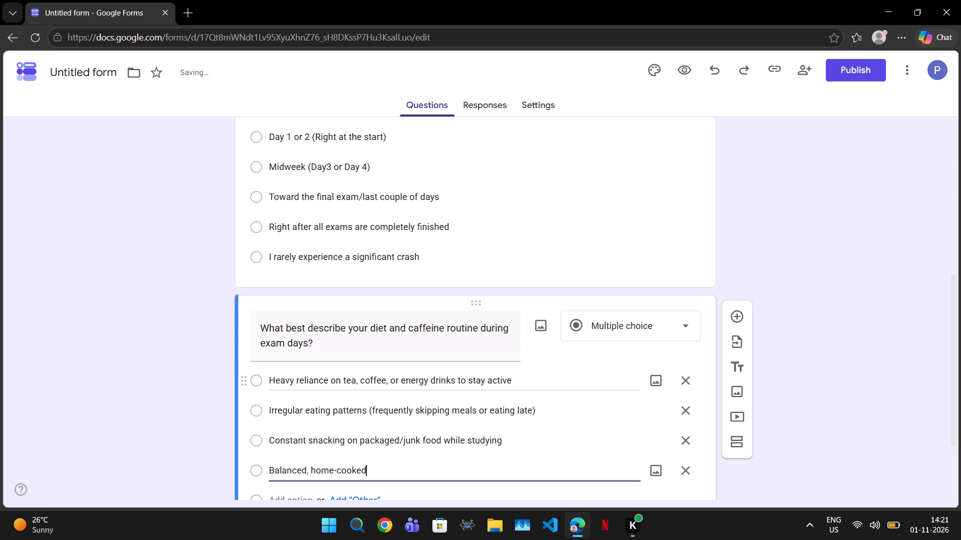
pyautogui.press('space')
pyautogui.write('meals')
pyautogui.press('space')
pyautogui.write('at regular')
pyautogui.press('space')
pyautogui.write('fixed intervals')
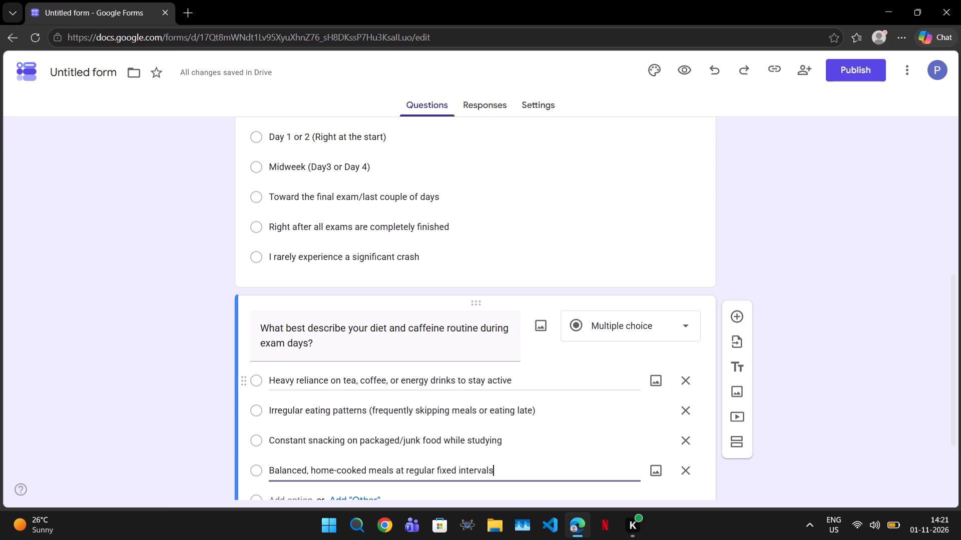
# Add an "Other" answer option at the end of the diet and caffeine question.
pyautogui.press('Return')
pyautogui.press('BackSpace')
pyautogui.press('BackSpace')
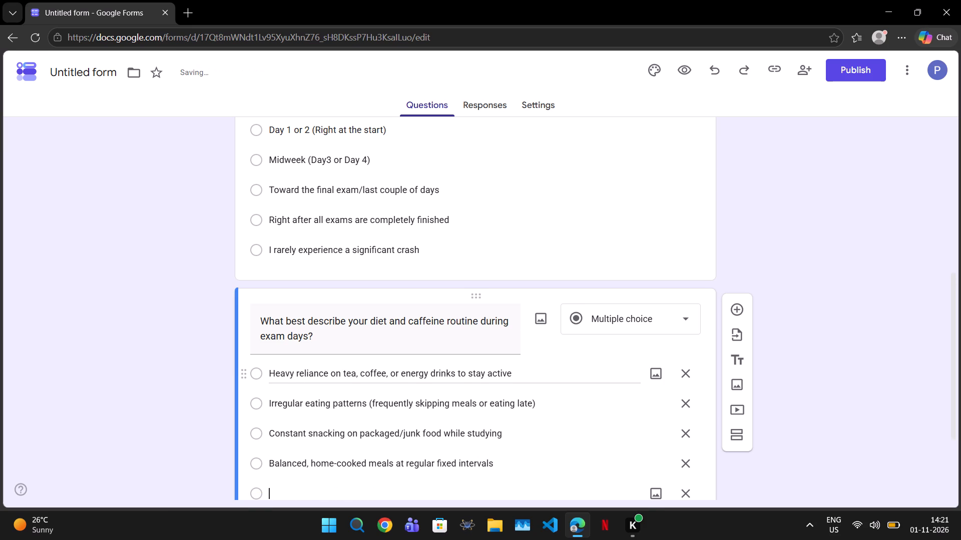
pyautogui.scroll(-1, 364, 378)
pyautogui.click(331, 452)
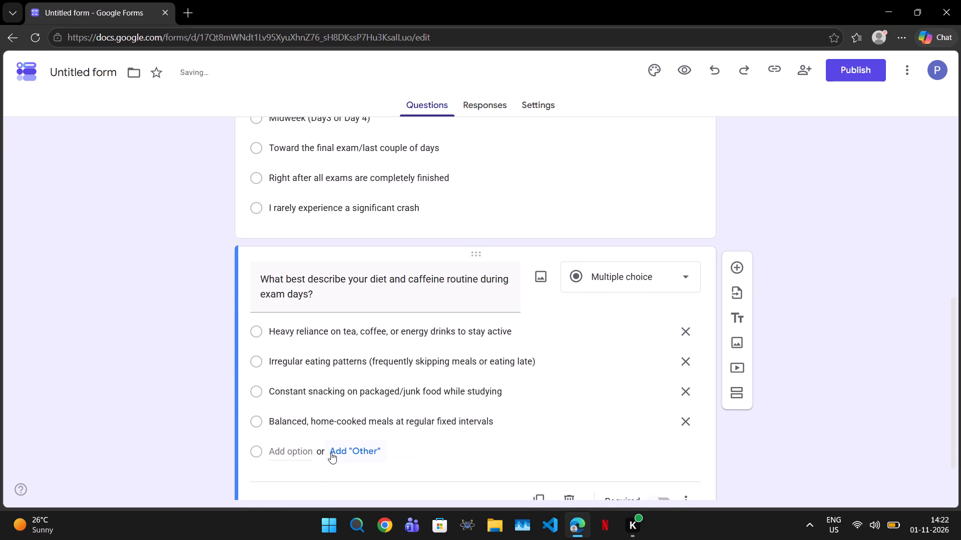
pyautogui.scroll(-2, 350, 452)
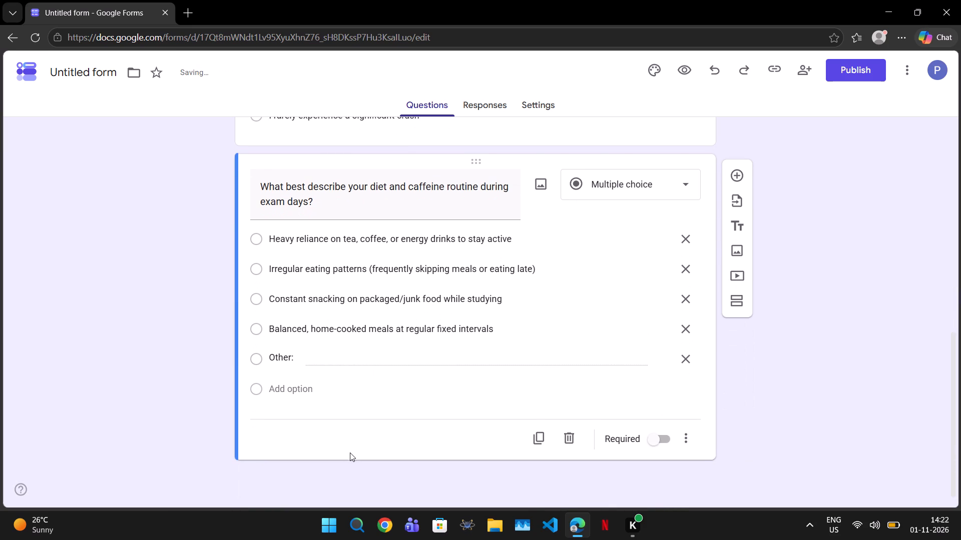
# Add a new multiple-choice question below the diet and caffeine question.
pyautogui.click(730, 173)
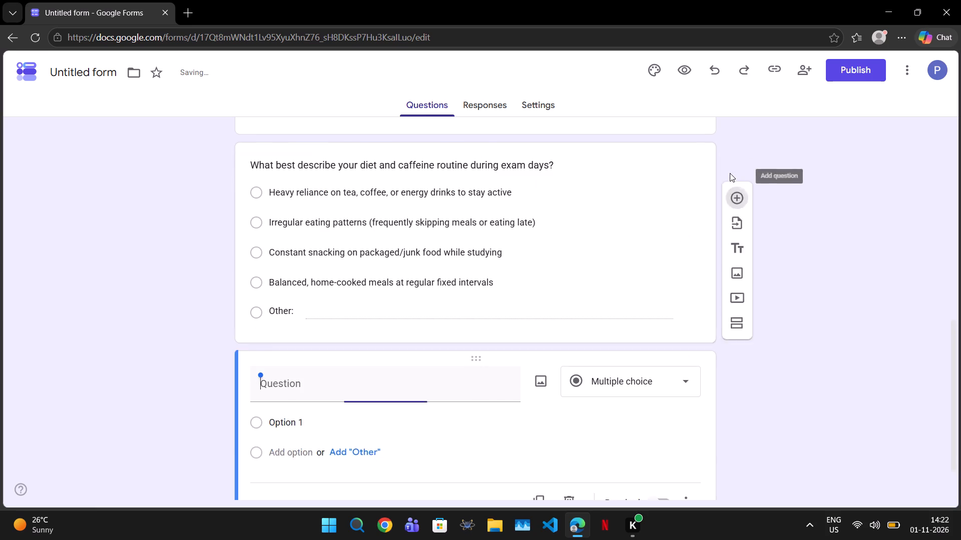
pyautogui.scroll(-2, 504, 346)
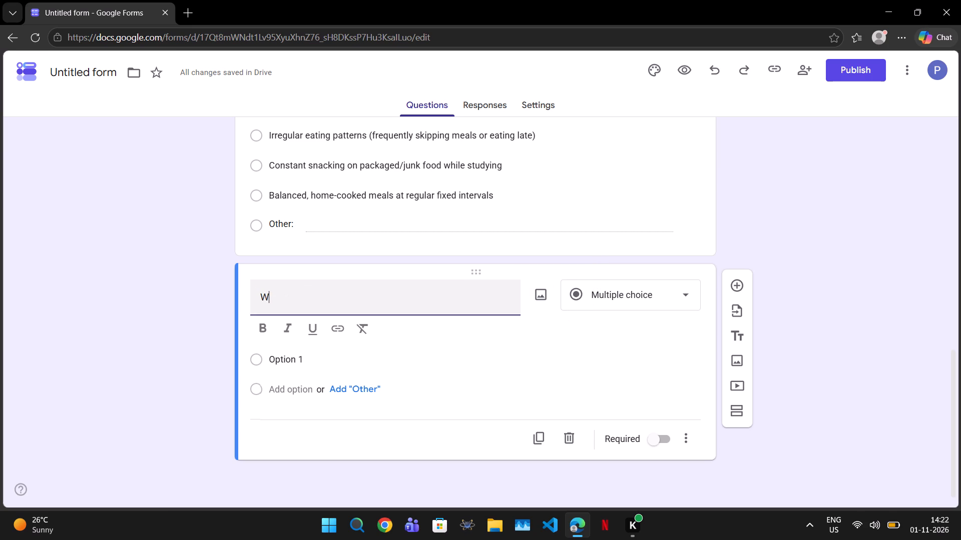
pyautogui.write('hen')
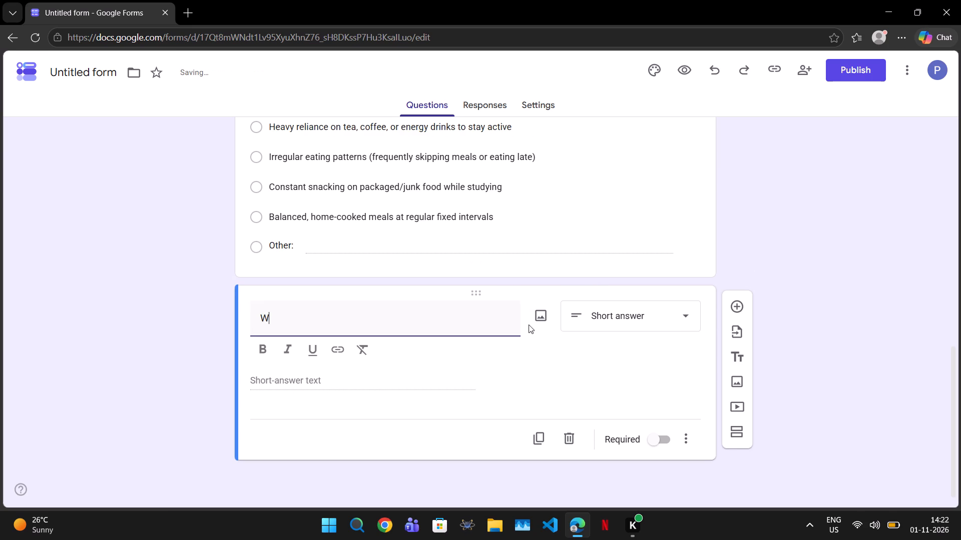
pyautogui.click(591, 323)
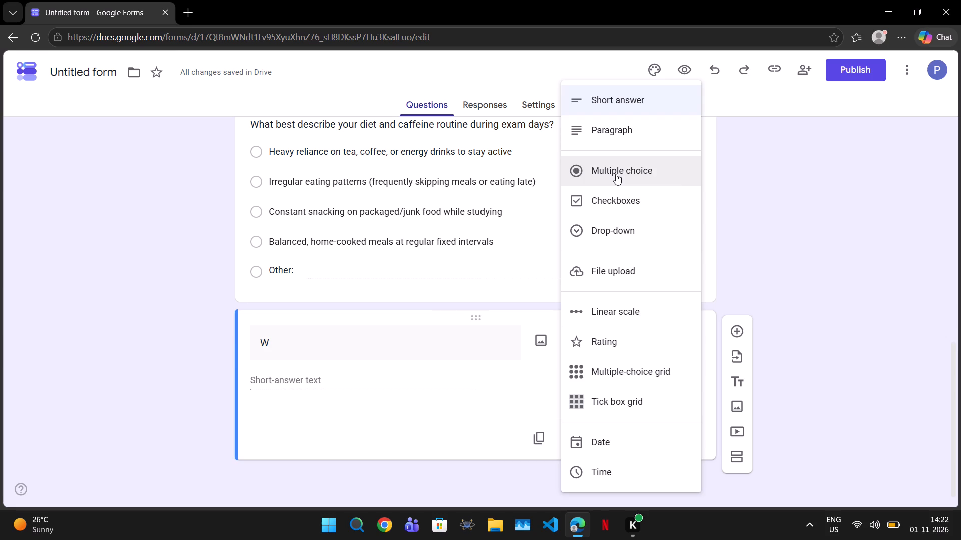
pyautogui.click(616, 174)
# Title the new question "When stress or mental fatigue peaks between study sessions, what is your primary way to reset?".
pyautogui.click(362, 339)
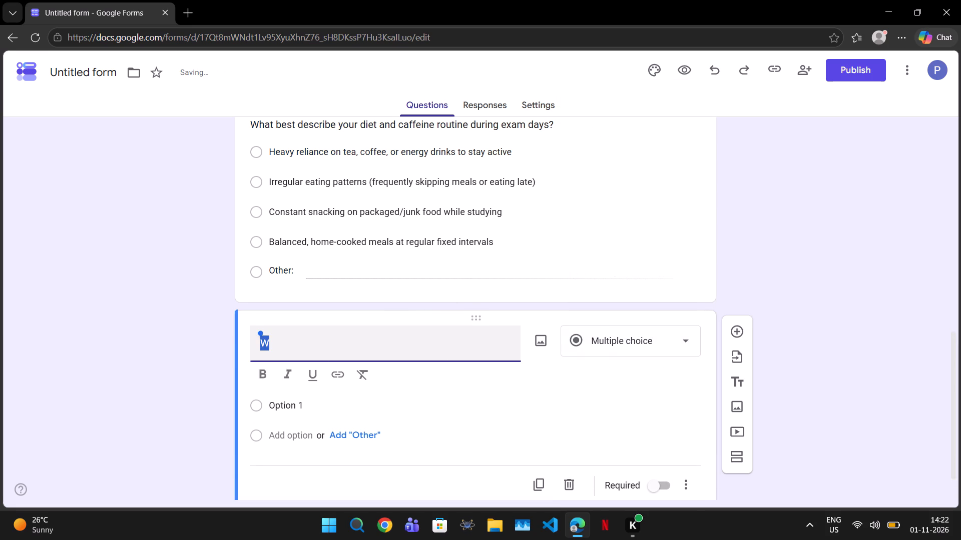
pyautogui.press('BackSpace')
pyautogui.press('w')
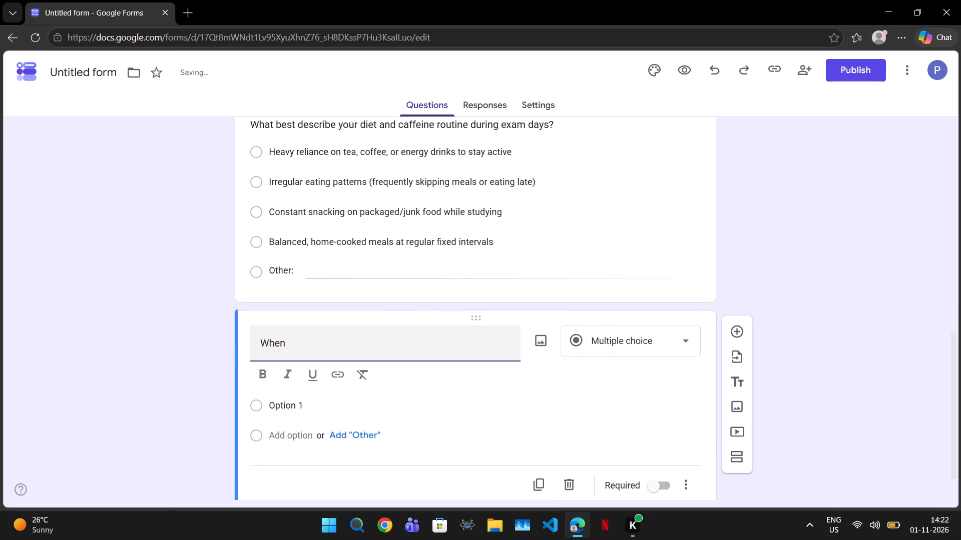
pyautogui.write('stress')
pyautogui.press('BackSpace')
pyautogui.press('BackSpace')
pyautogui.press('BackSpace')
pyautogui.press('BackSpace')
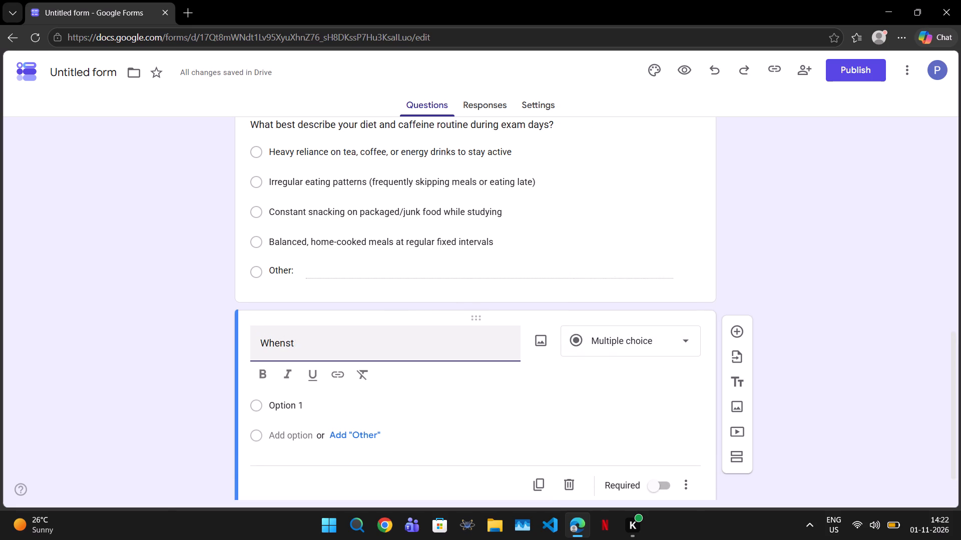
pyautogui.press('BackSpace')
pyautogui.press('BackSpace')
pyautogui.press('space')
pyautogui.write('stress or mental fatigue')
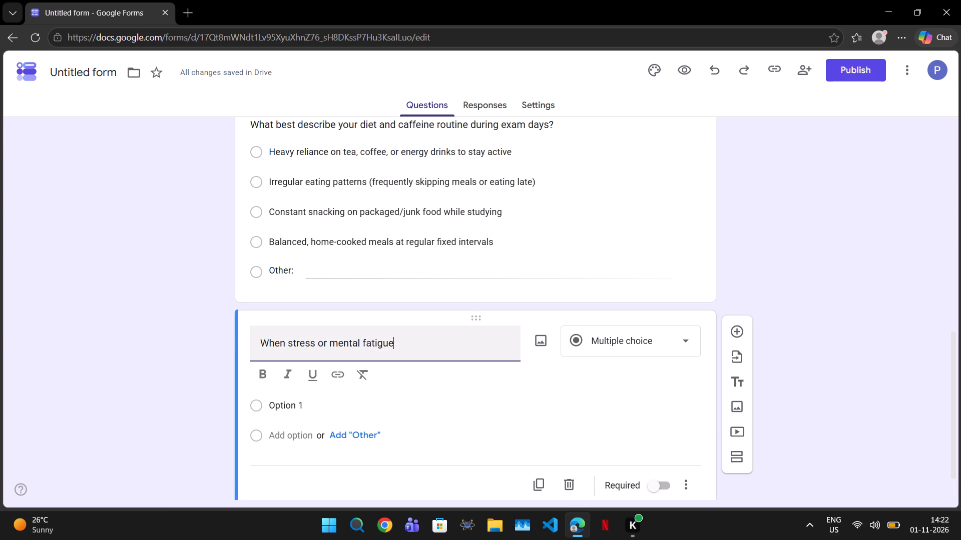
pyautogui.press('space')
pyautogui.write('peaks')
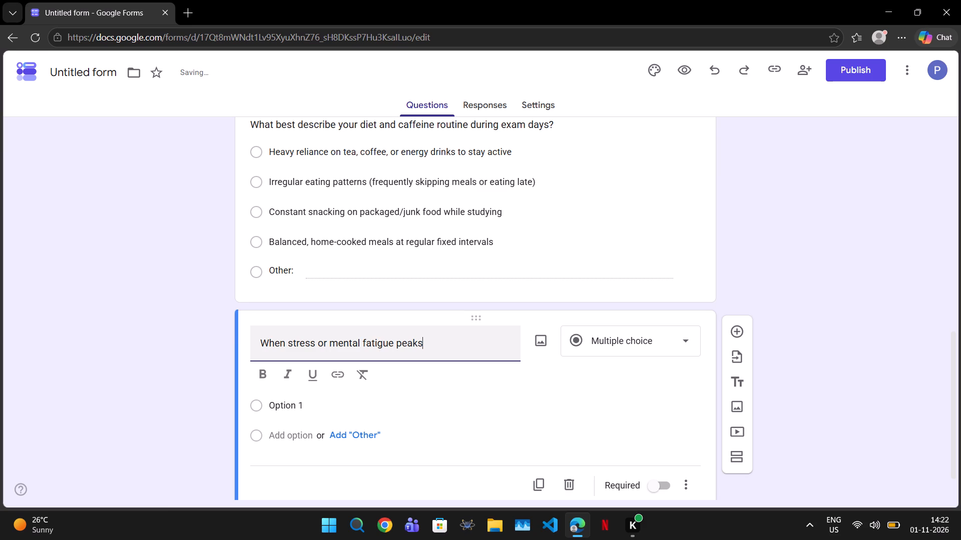
pyautogui.press('space')
pyautogui.write('between study and')
pyautogui.press('BackSpace')
pyautogui.press('BackSpace')
pyautogui.press('BackSpace')
pyautogui.write('sessions')
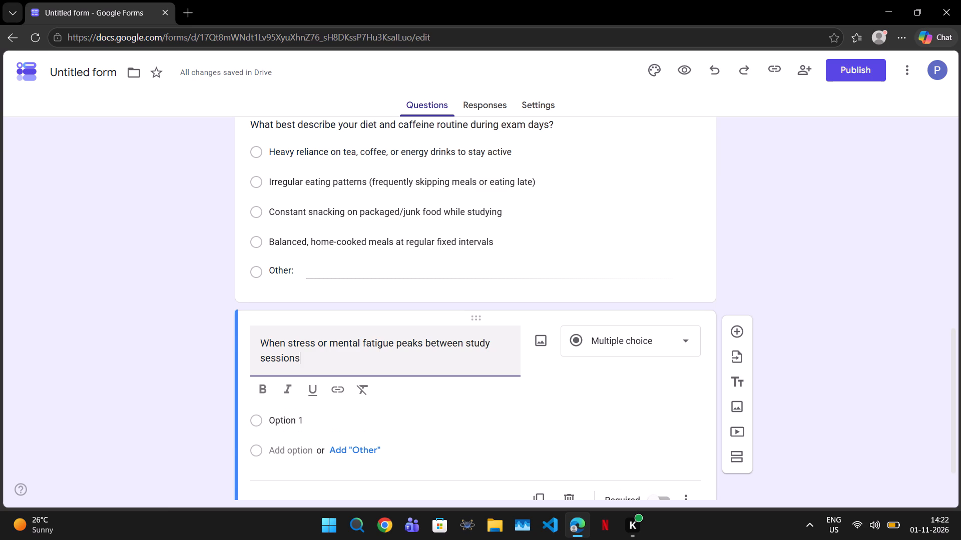
pyautogui.write(', what isy')
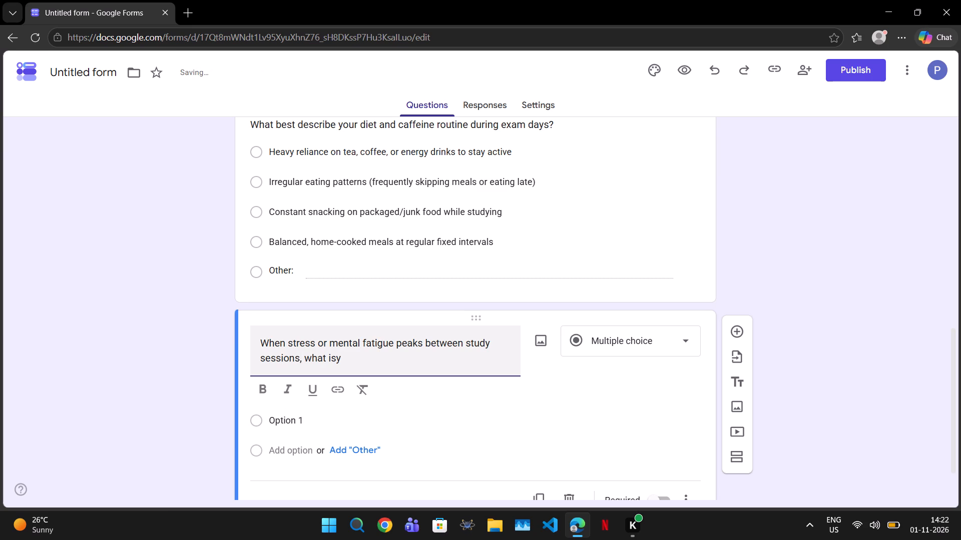
pyautogui.press('BackSpace')
pyautogui.press('space')
pyautogui.write('your')
pyautogui.press('space')
pyautogui.write('primary way t')
pyautogui.press('o')
pyautogui.press('space')
pyautogui.write('rset')
pyautogui.press('BackSpace')
pyautogui.press('BackSpace')
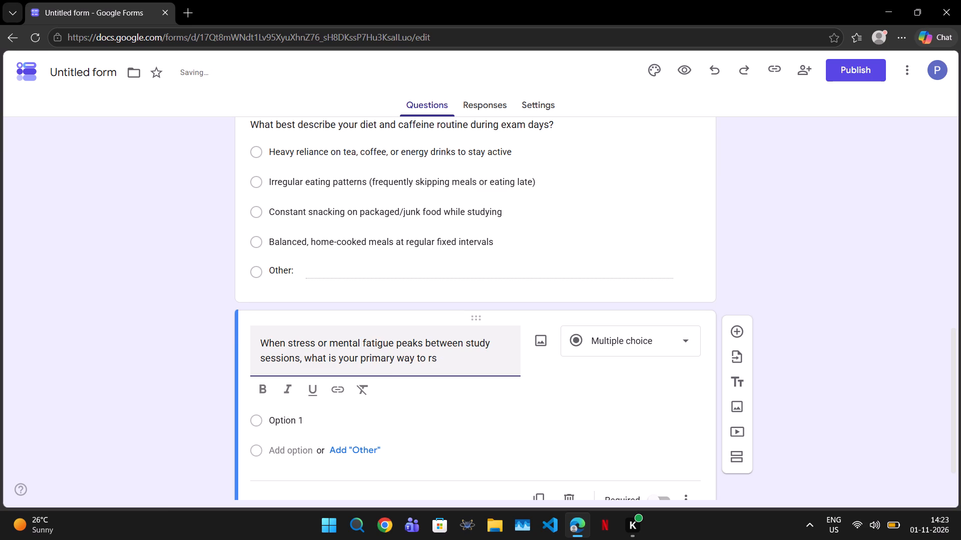
pyautogui.press('BackSpace')
pyautogui.write('eset?')
pyautogui.press('Return')
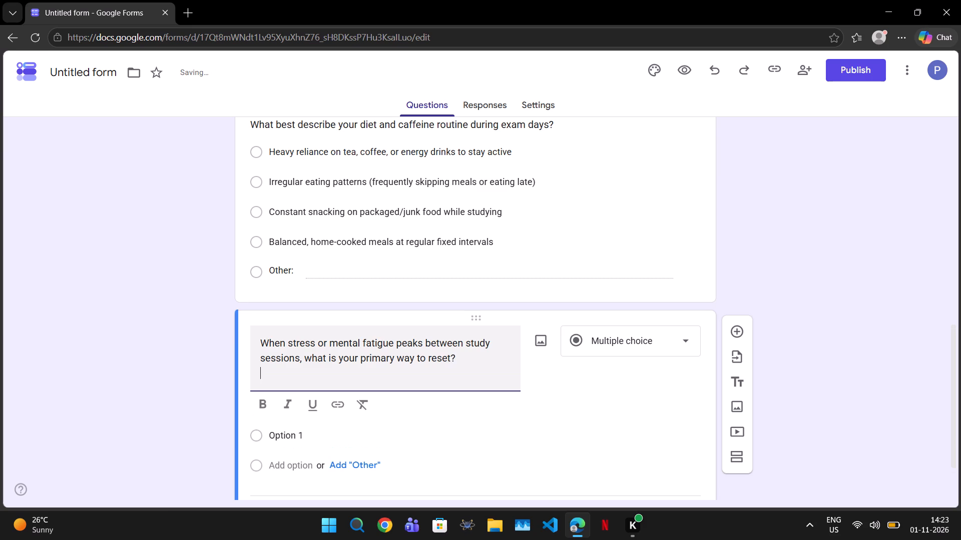
pyautogui.press('BackSpace')
# Set the stress reset question's first answer option to "Scrolling social media or watching videos (YouTube, Instagram, etc)".
pyautogui.click(326, 421)
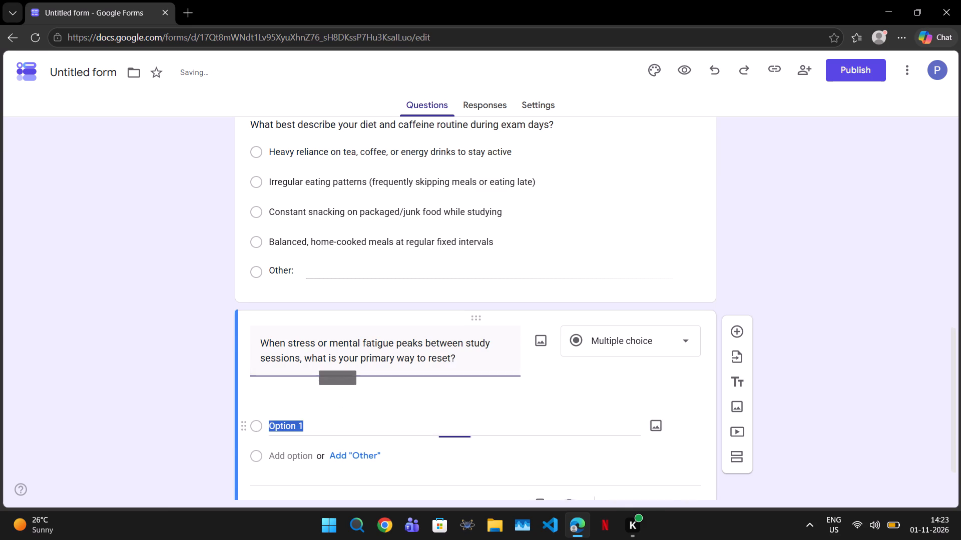
pyautogui.press('BackSpace')
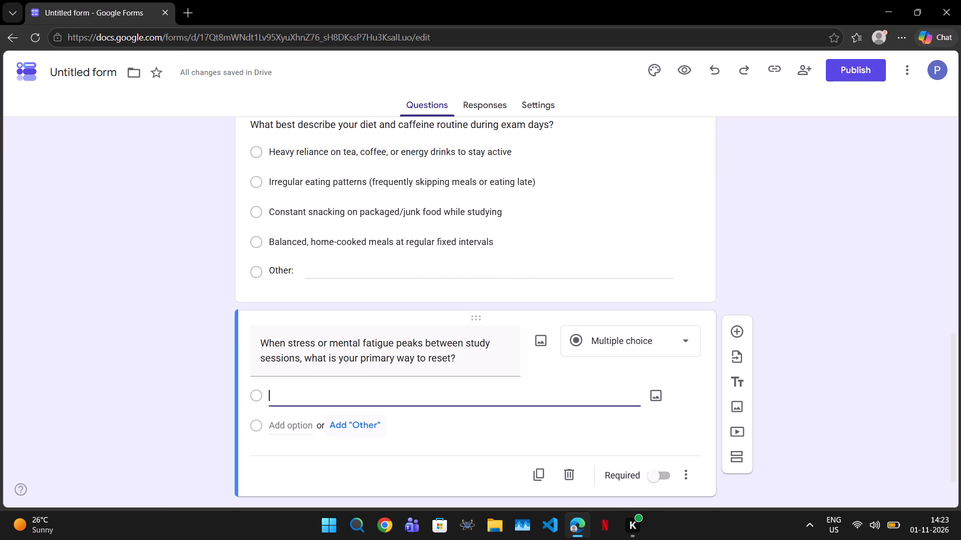
pyautogui.press('s')
pyautogui.write('crolling social media')
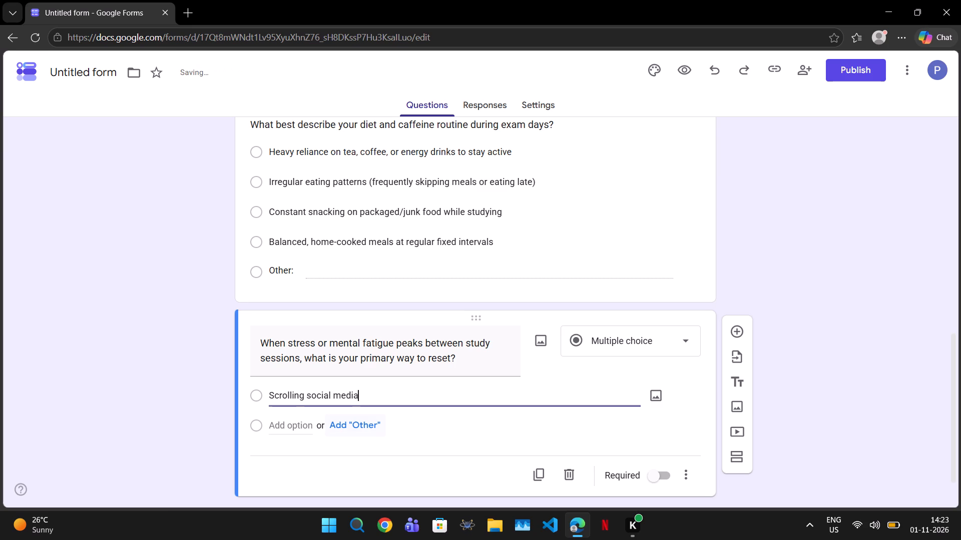
# Complete the stress reset question's first answer option to read "Scrolling social media or watching videos (YouTube, Instagram, etc)".
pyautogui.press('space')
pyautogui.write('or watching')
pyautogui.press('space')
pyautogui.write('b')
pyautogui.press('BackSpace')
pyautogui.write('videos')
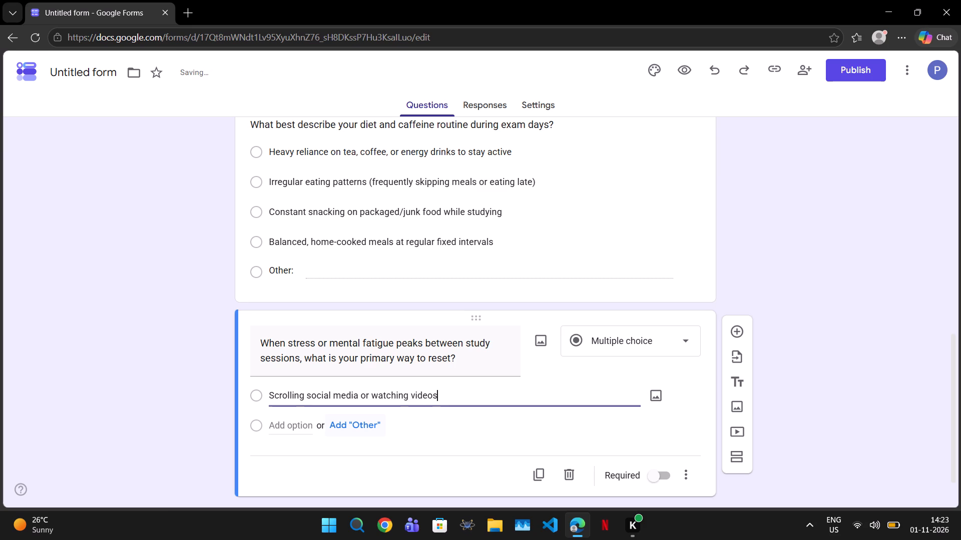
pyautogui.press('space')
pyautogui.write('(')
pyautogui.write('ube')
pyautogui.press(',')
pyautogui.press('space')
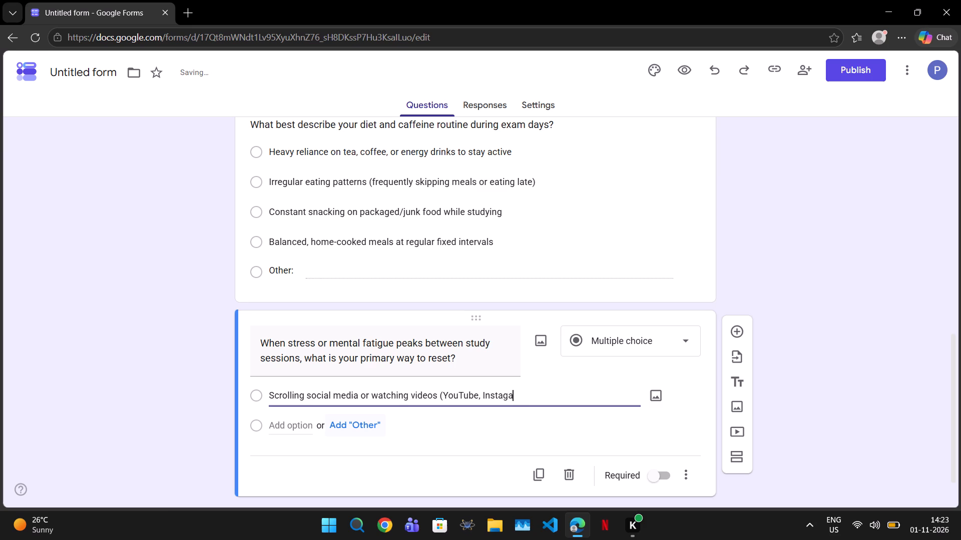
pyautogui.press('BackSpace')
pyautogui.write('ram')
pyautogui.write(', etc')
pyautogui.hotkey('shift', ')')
# Add a second answer option, "Taking a power nap", to the stress reset question.
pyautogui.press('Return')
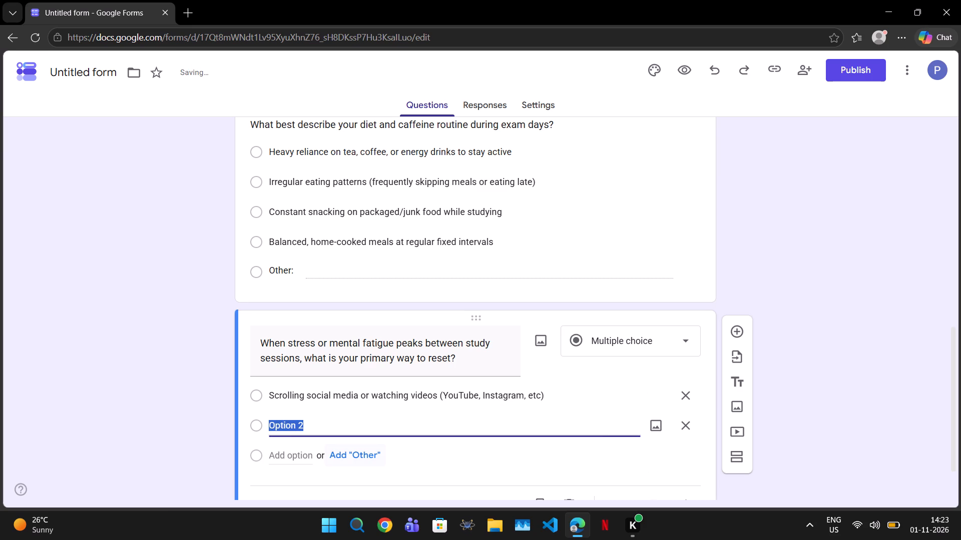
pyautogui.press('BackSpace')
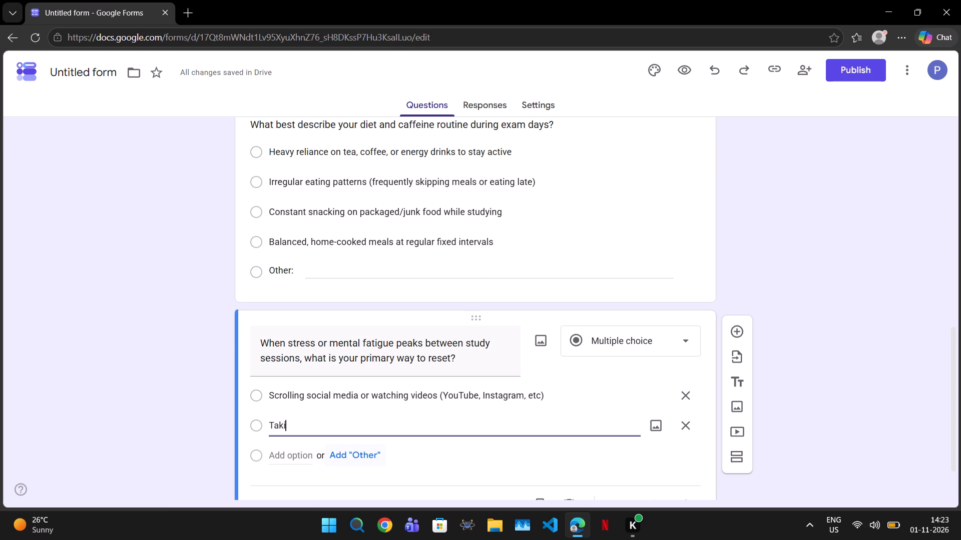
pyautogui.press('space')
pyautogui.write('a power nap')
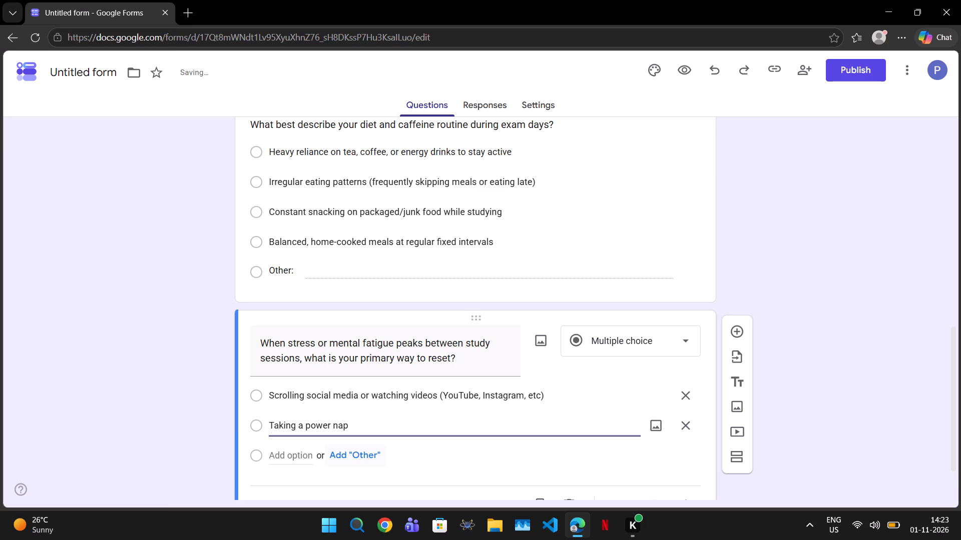
# Add a second answer option to the stress reset question: "Taking a power nap (20-40 minutes)".
pyautogui.press('space')
pyautogui.write('(20-')
pyautogui.write('40 minutes)')
pyautogui.press('Return')
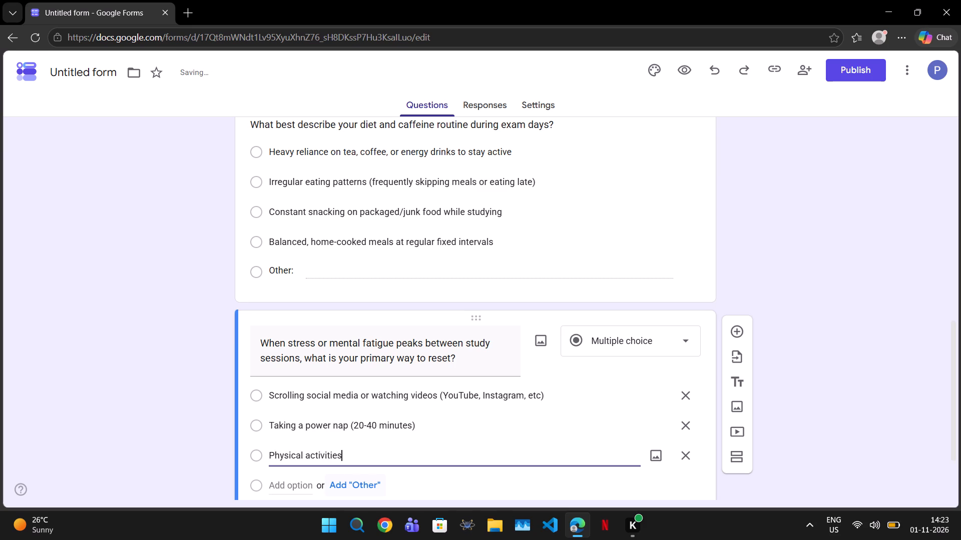
# Add a third answer option to the stress reset question: "Physical activities or stepping outside for fresh air / walking".
pyautogui.press('space')
pyautogui.press('BackSpace')
pyautogui.press('space')
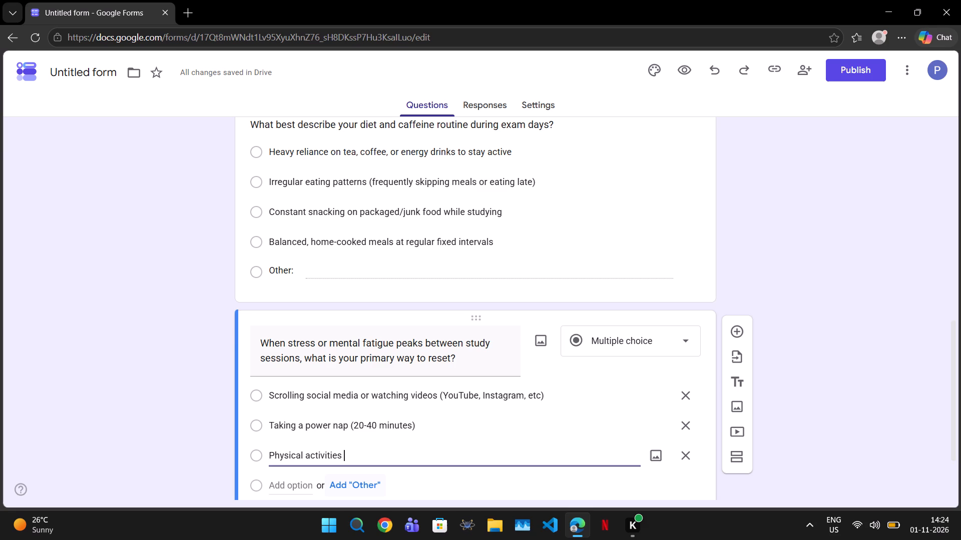
pyautogui.write('or step')
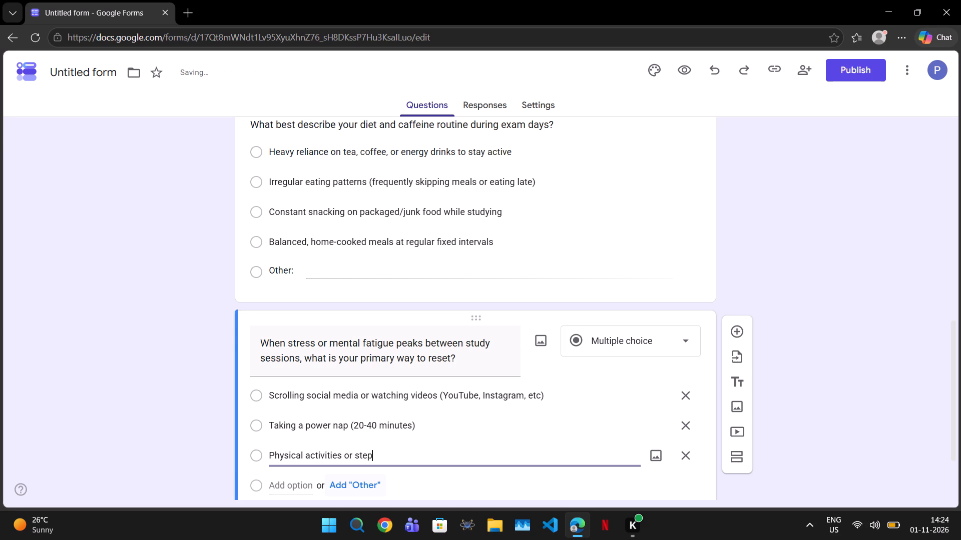
pyautogui.write('ping outside')
pyautogui.press('space')
pyautogui.write('for fresh air')
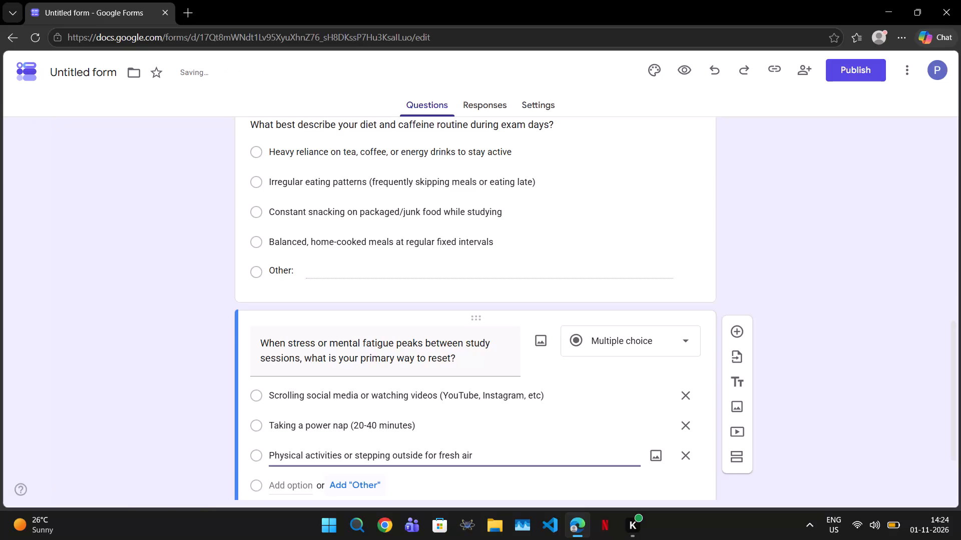
pyautogui.press('space')
pyautogui.write('/')
pyautogui.press('space')
pyautogui.write('walking')
pyautogui.press('Return')
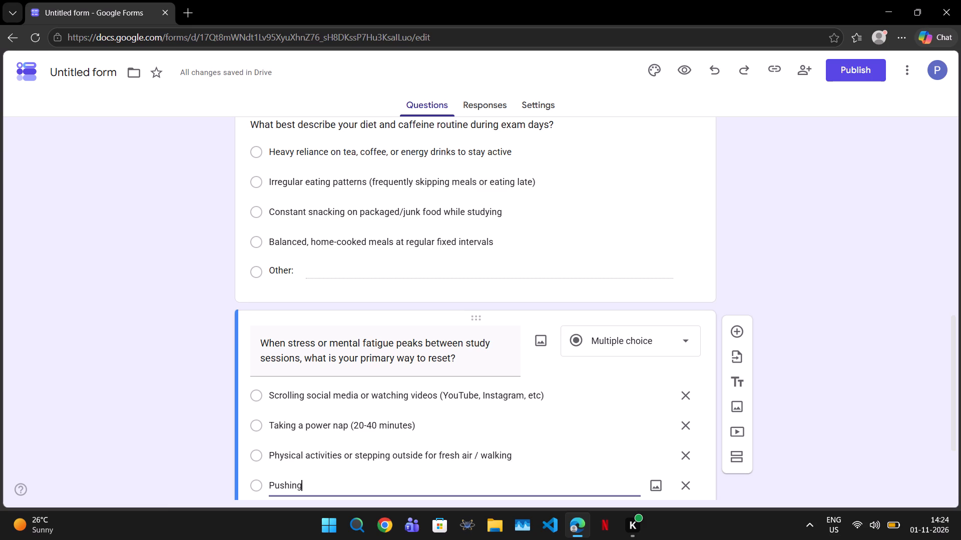
# Add a fourth answer option to the stress reset question: "Pushing through without taking any breaks".
pyautogui.press('space')
pyautogui.write('through')
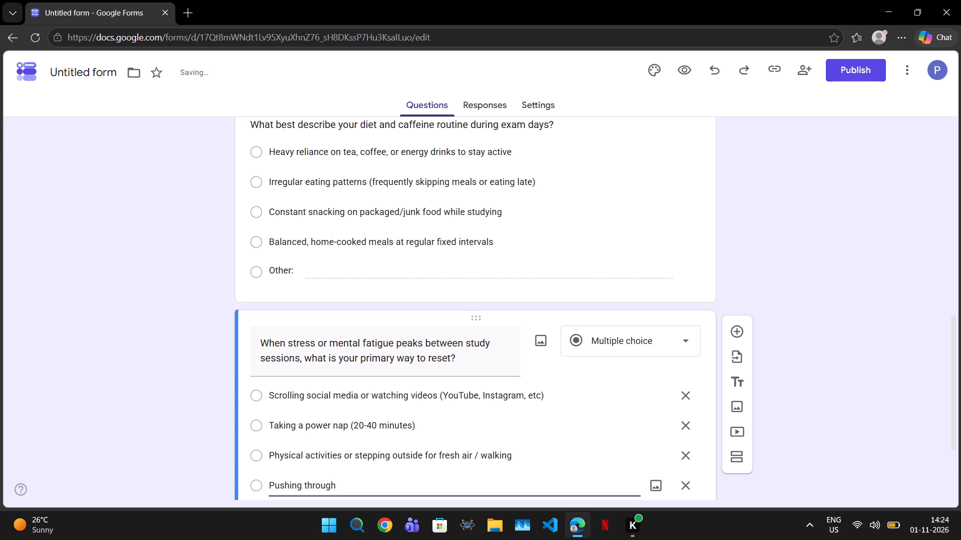
pyautogui.press('space')
pyautogui.write('without')
pyautogui.press('space')
pyautogui.write('r')
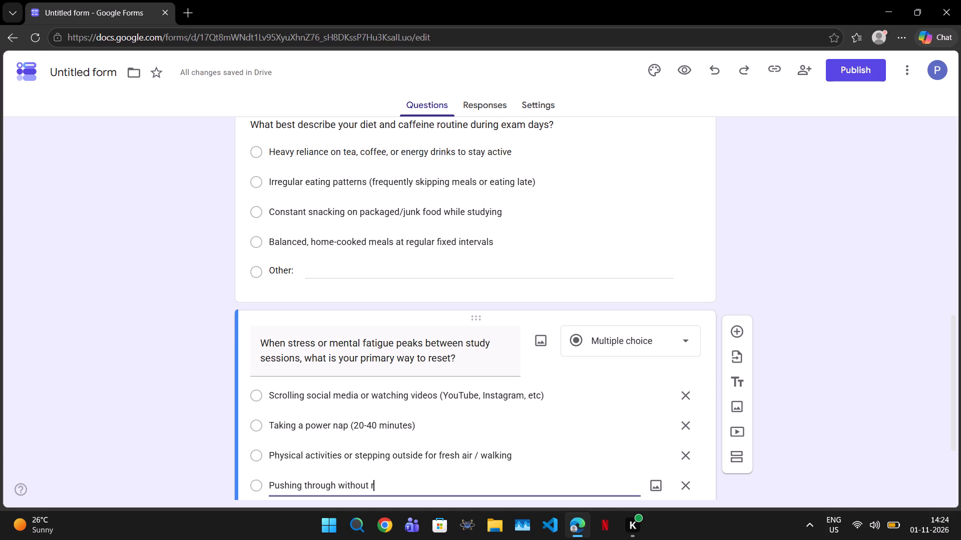
pyautogui.press('BackSpace')
pyautogui.write('taking any breaks')
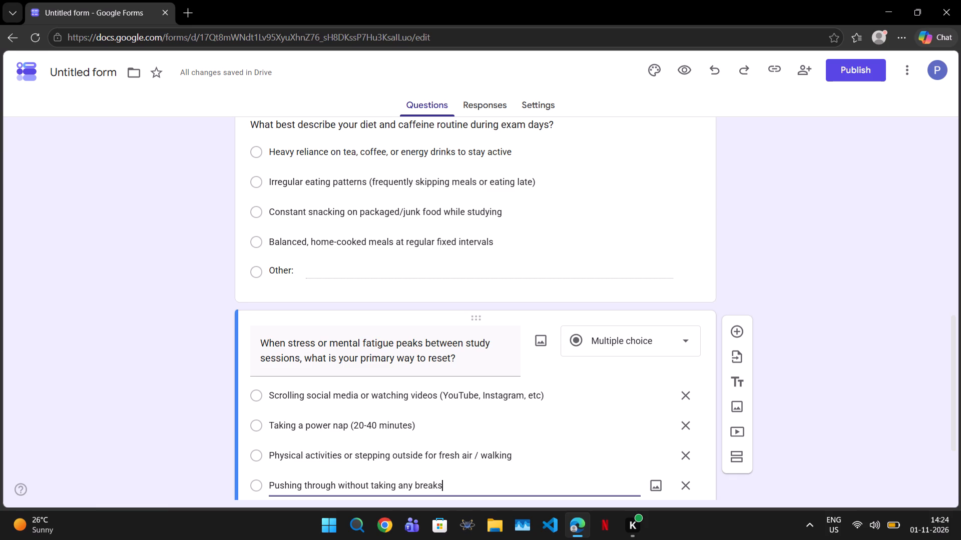
pyautogui.press('Return')
# Add a fifth answer option to the stress reset question: "Gaming or chatting with friends".
pyautogui.press('BackSpace')
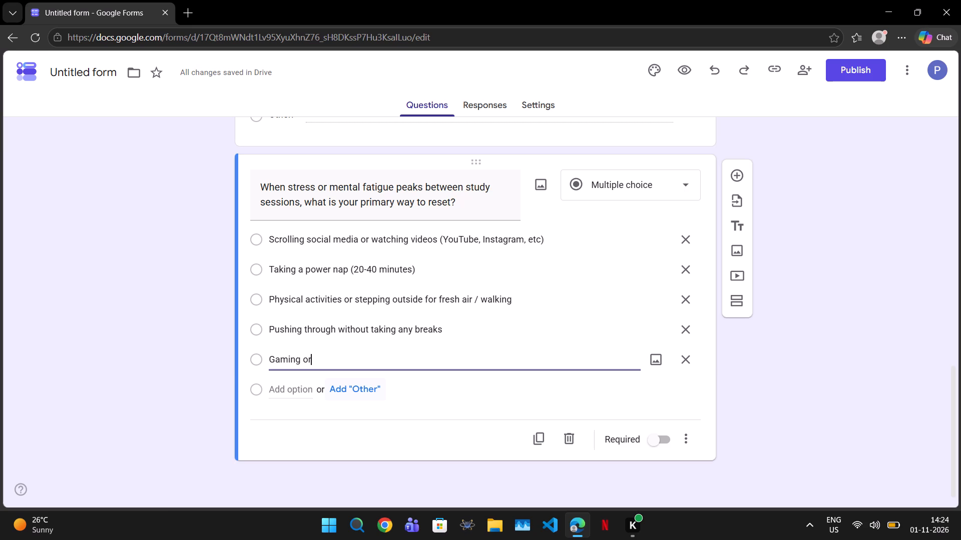
pyautogui.press('space')
pyautogui.write('chatting with friends')
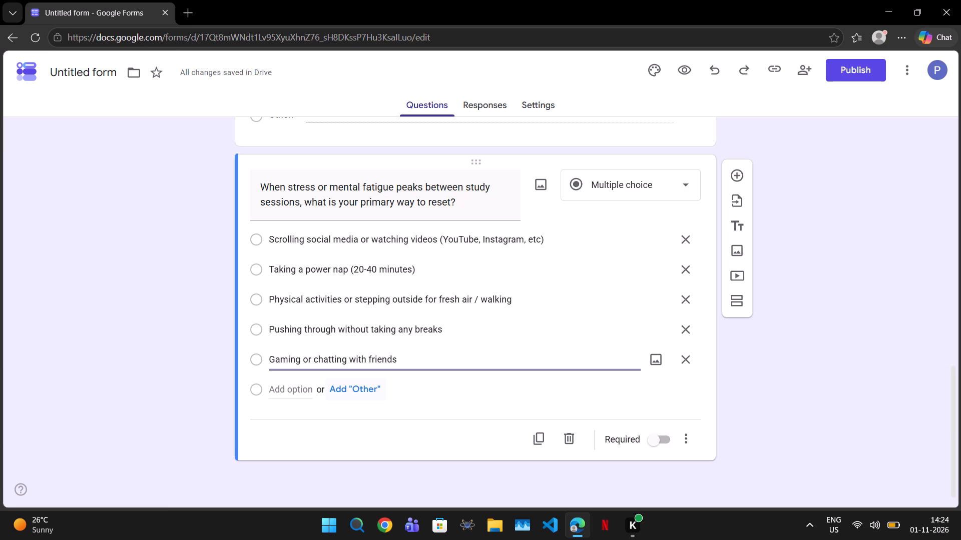
# Add an "Other" answer option at the end of the stress reset question.
pyautogui.click(359, 394)
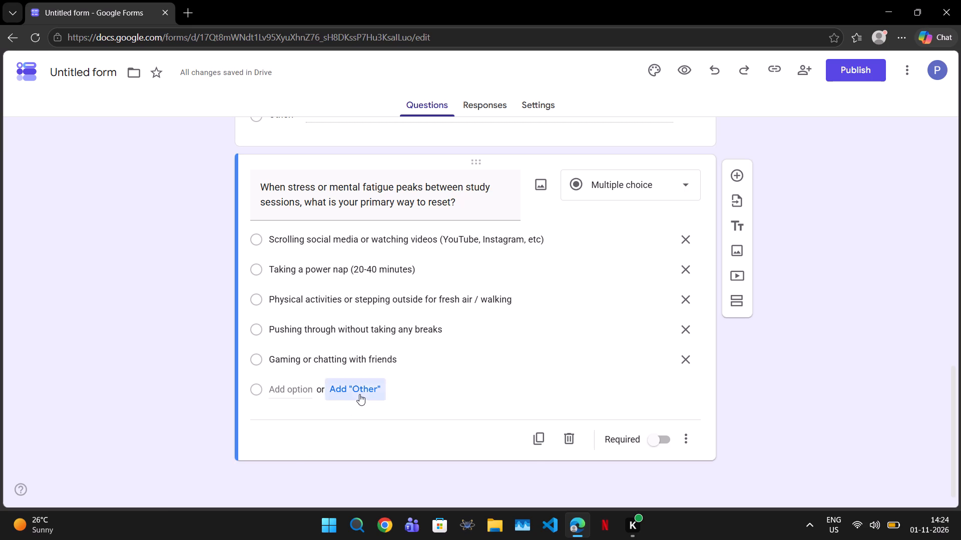
# Add a new question below the stress reset question.
pyautogui.scroll(-2, 535, 302)
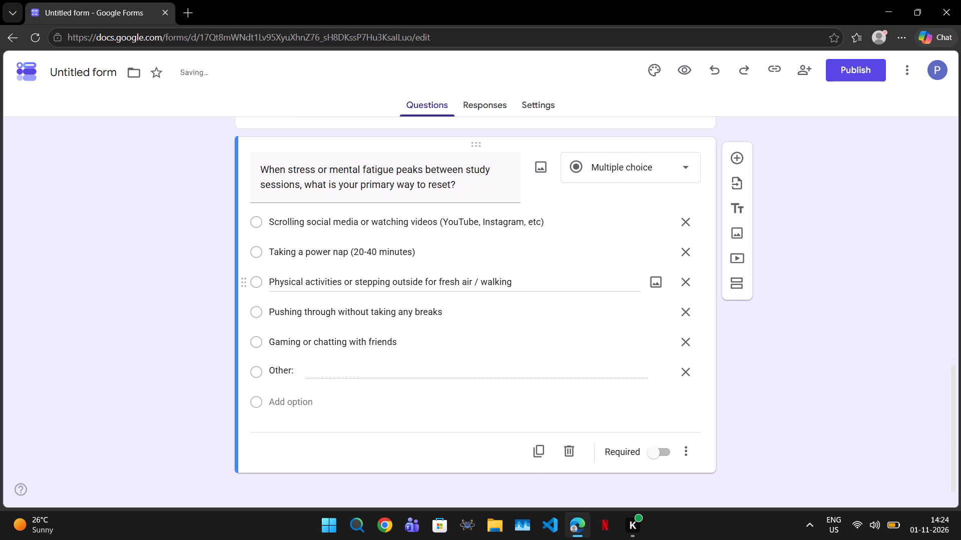
pyautogui.scroll(-1, 535, 302)
pyautogui.click(732, 148)
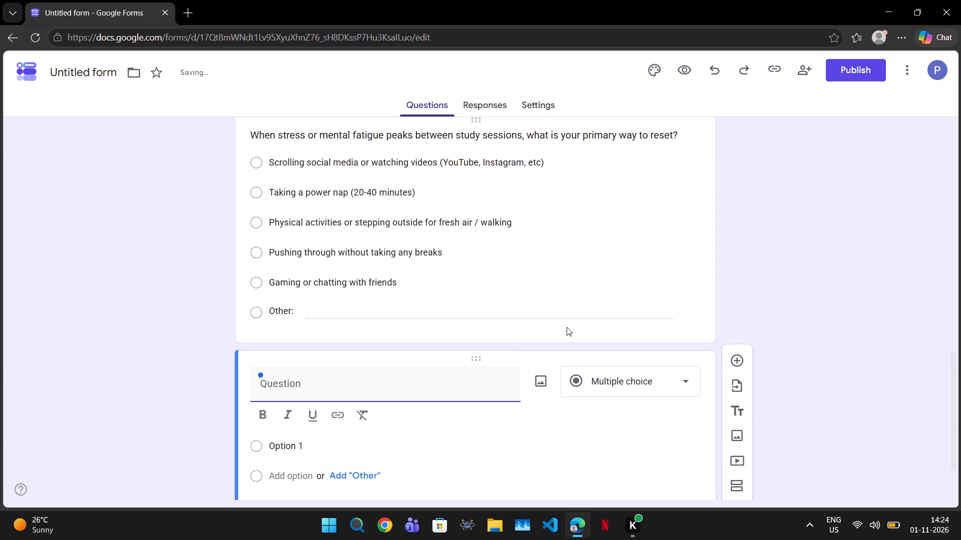
# Enter the new question's text: "How frequently do you experience physical discomfort (eye strain, headaches, neck/back stiffness) during exam weeks?".
pyautogui.hscroll(1, 567, 327)
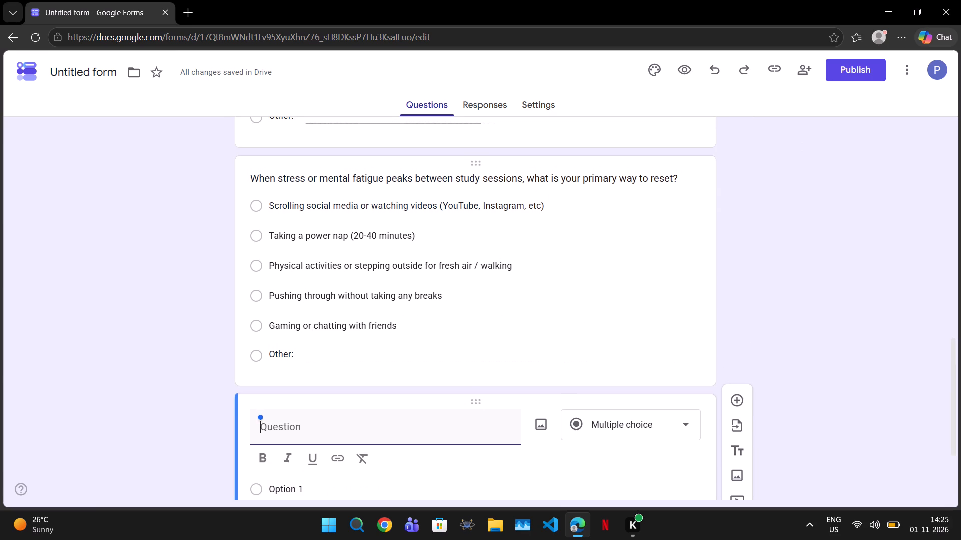
pyautogui.hscroll(1, 567, 327)
pyautogui.scroll(-1, 567, 327)
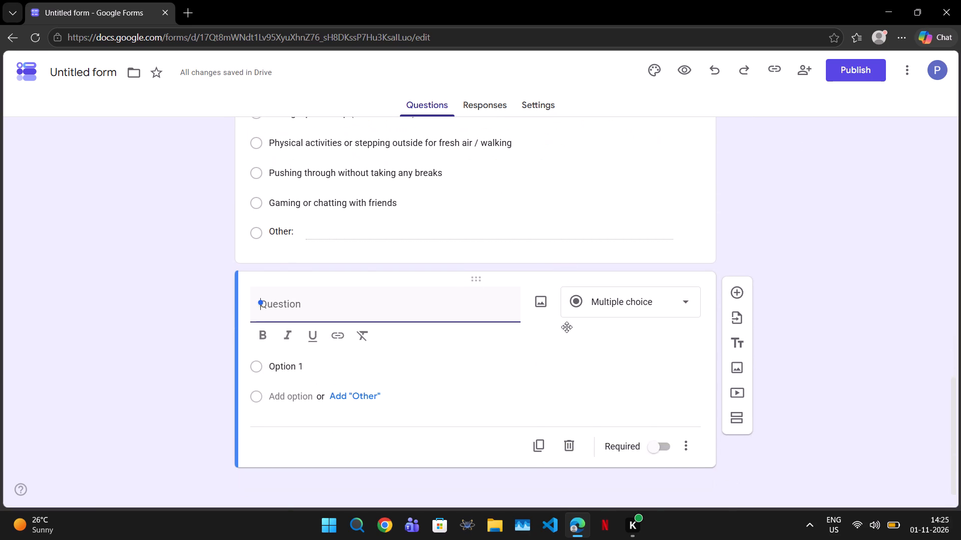
pyautogui.scroll(-1, 567, 327)
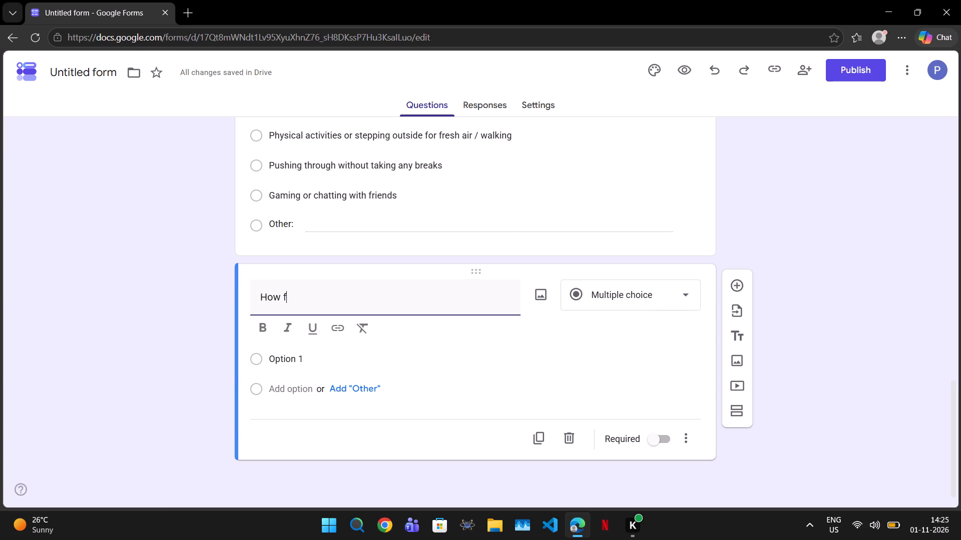
pyautogui.write('ently')
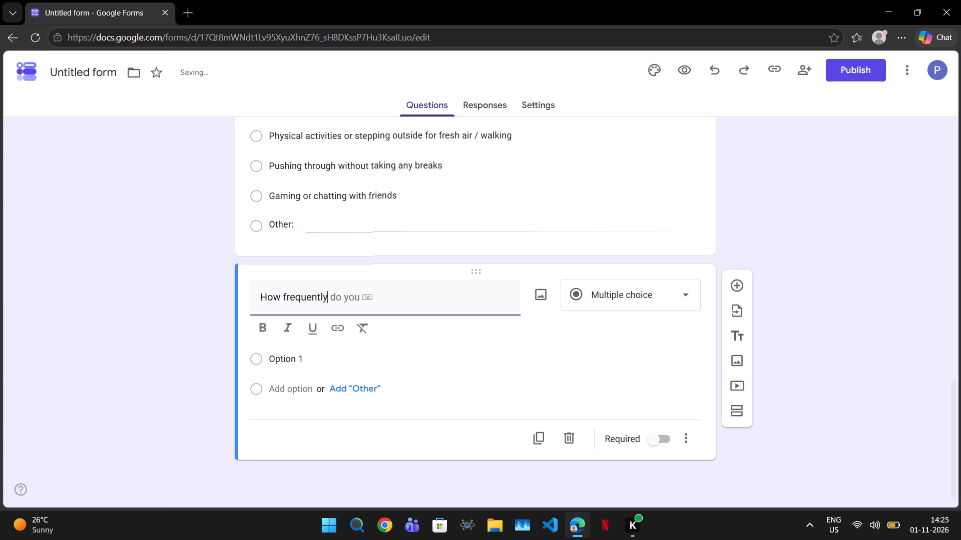
pyautogui.press('space')
pyautogui.write('do you experience physical discomfort')
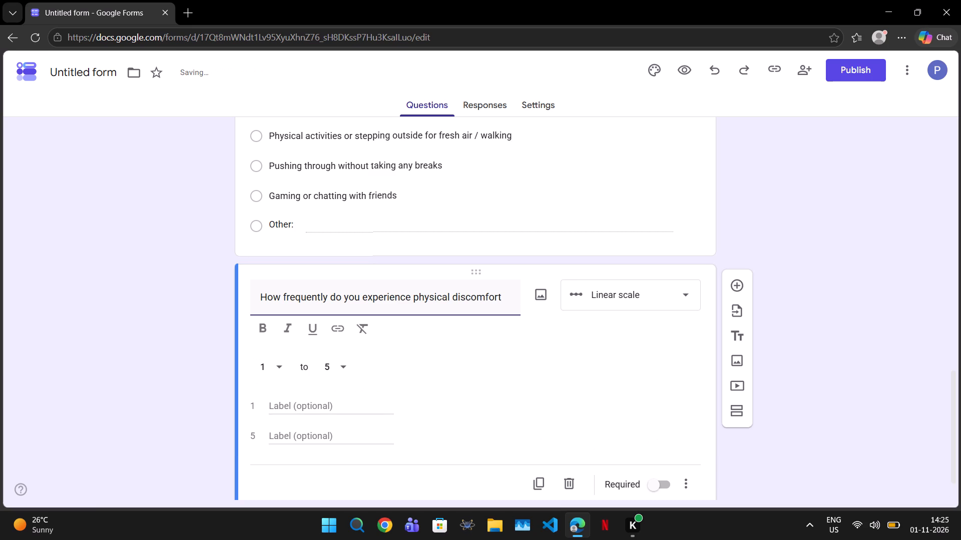
pyautogui.press('space')
pyautogui.write('(')
pyautogui.write('eye strain,')
pyautogui.press('space')
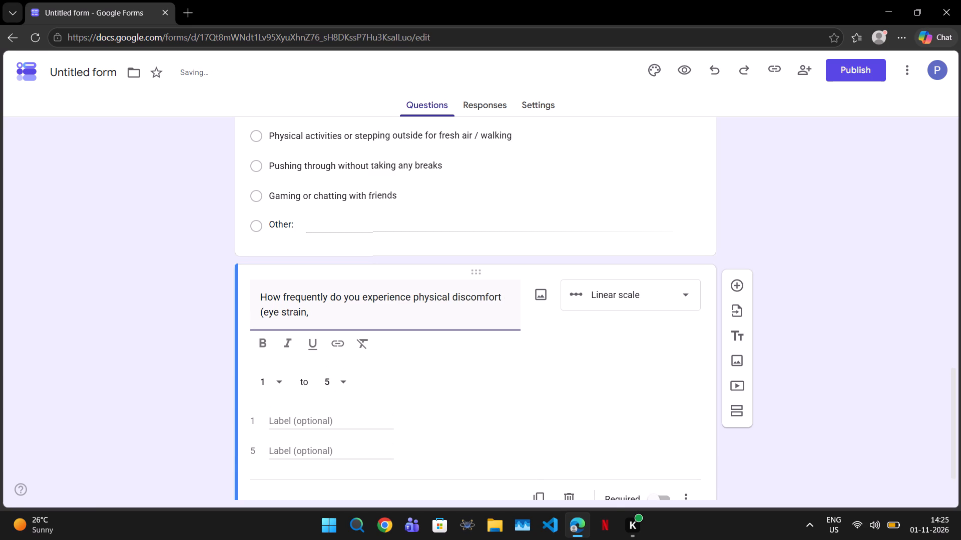
pyautogui.write('headaches,')
pyautogui.press('space')
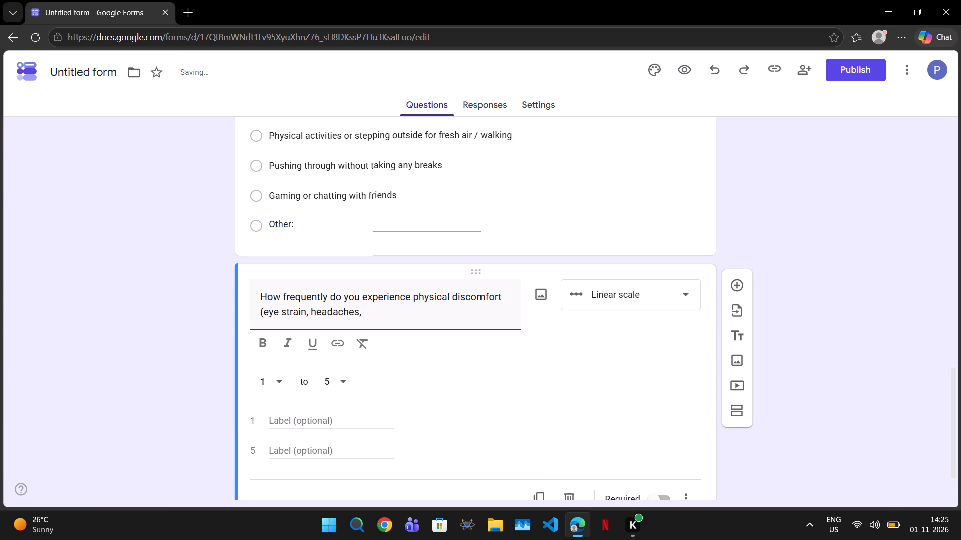
pyautogui.write('neck/bone')
pyautogui.press('BackSpace')
pyautogui.press('BackSpace')
pyautogui.press('BackSpace')
pyautogui.write('ack')
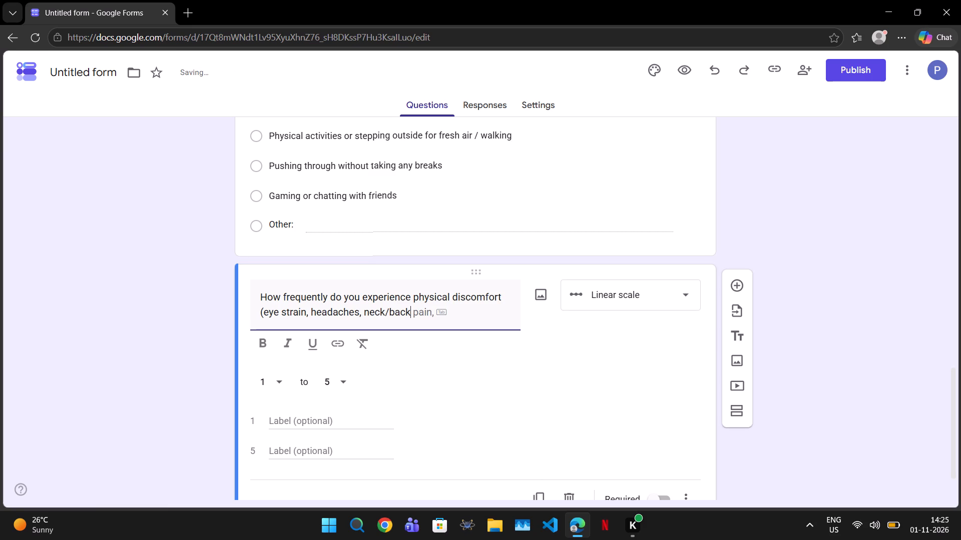
pyautogui.press('space')
pyautogui.write('stiffness')
pyautogui.write(') during')
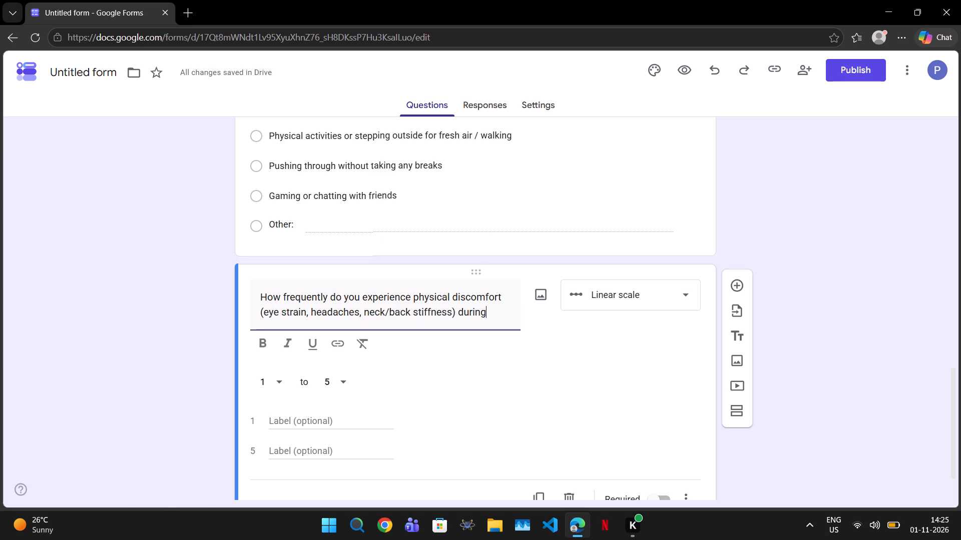
pyautogui.press('space')
pyautogui.write('exam')
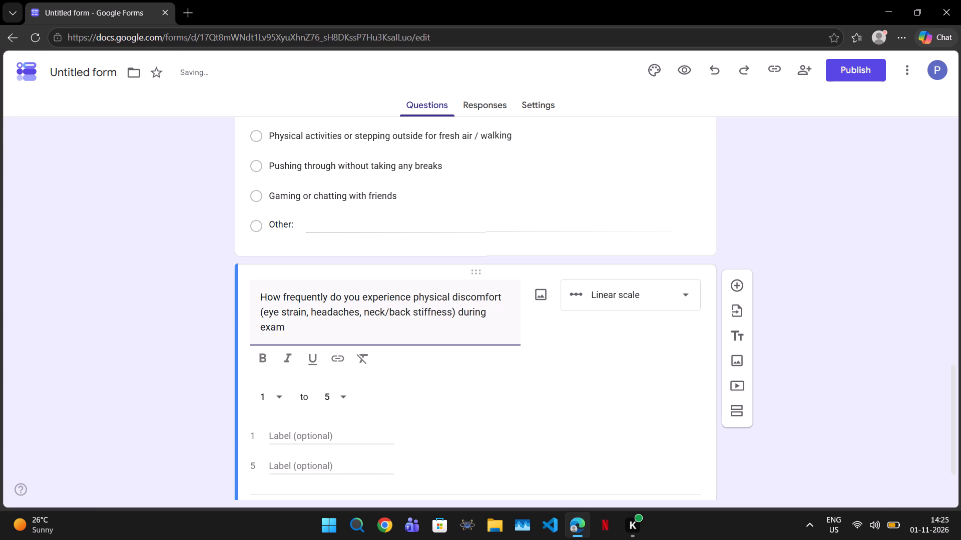
pyautogui.press('s')
pyautogui.press('BackSpace')
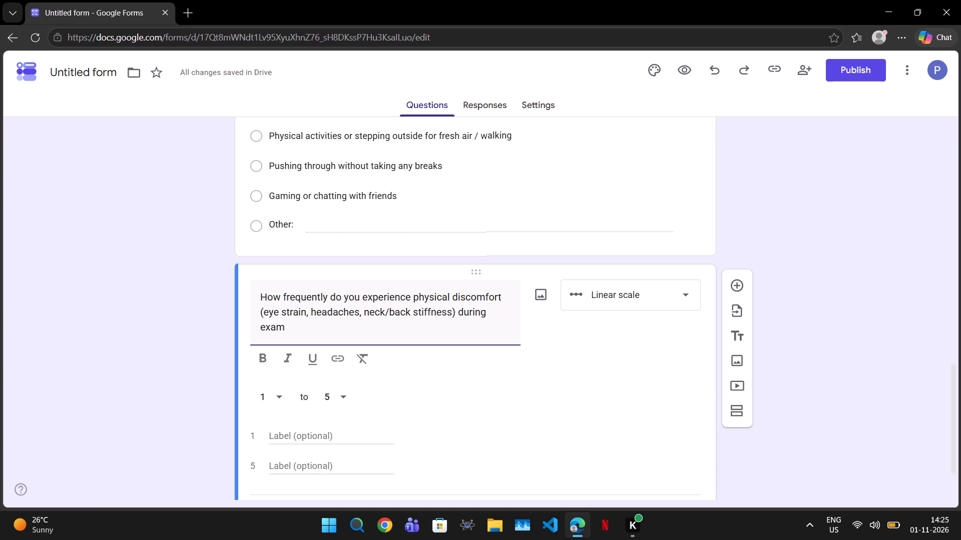
pyautogui.press('space')
pyautogui.press('BackSpace')
pyautogui.press('space')
pyautogui.write('weeks')
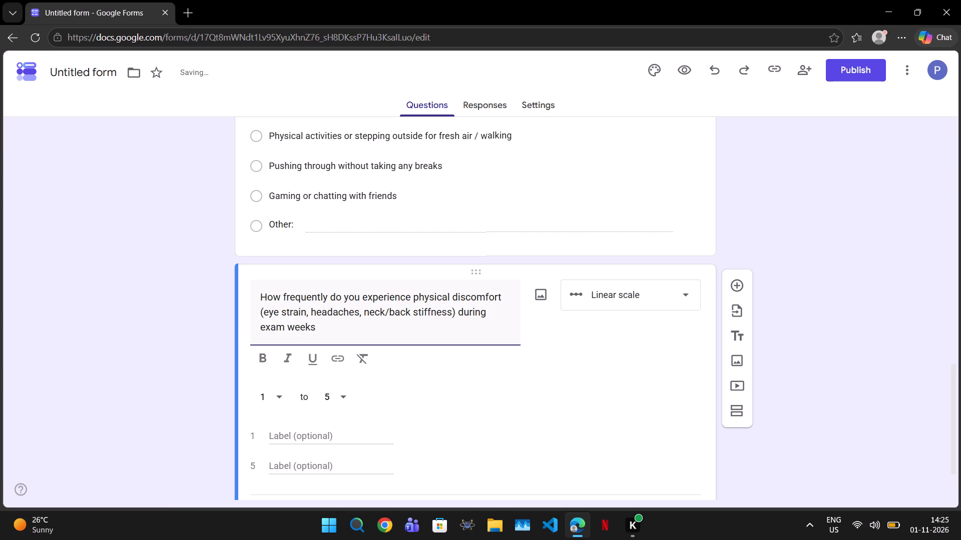
pyautogui.hotkey('shift', '?')
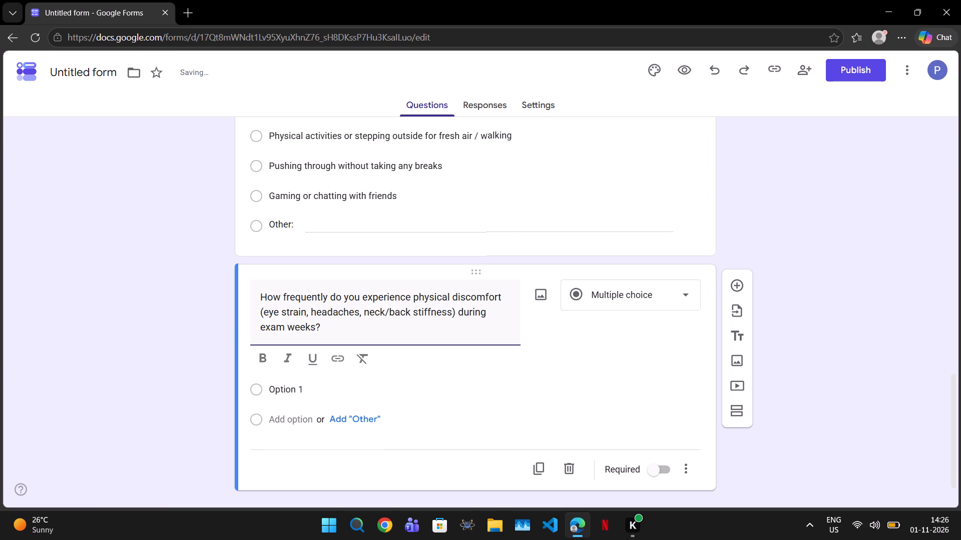
# Set the first answer option of the physical discomfort question to "Never or rarely".
pyautogui.click(424, 389)
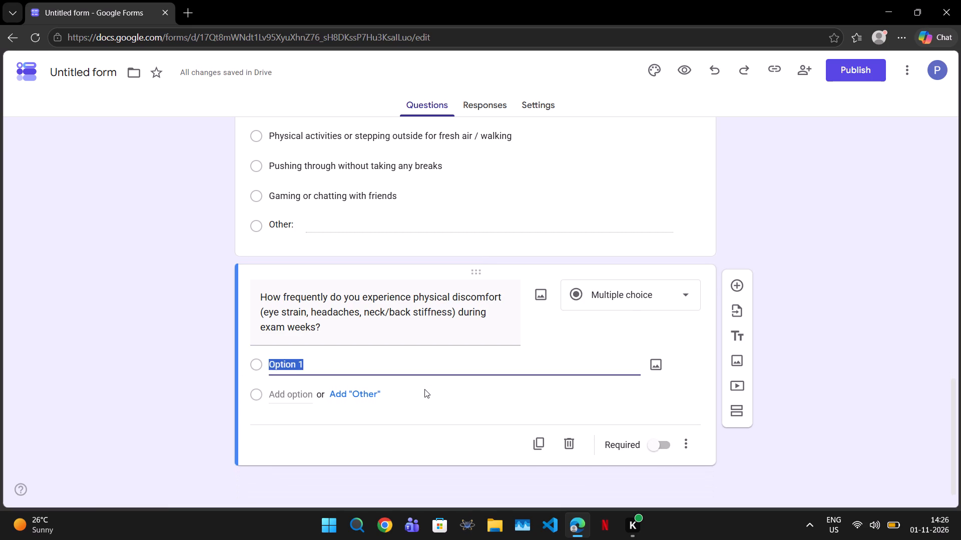
pyautogui.press('BackSpace')
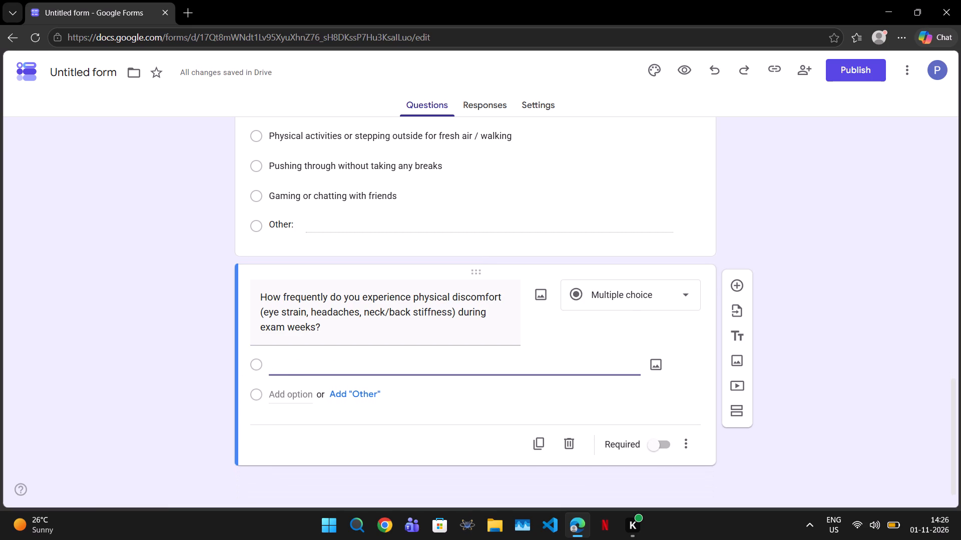
pyautogui.write('ever or')
pyautogui.press('space')
pyautogui.write('rarely')
# Add a second answer option to the physical discomfort question: "Occasionally (once or twice during the week)".
pyautogui.press('Return')
pyautogui.press('BackSpace')
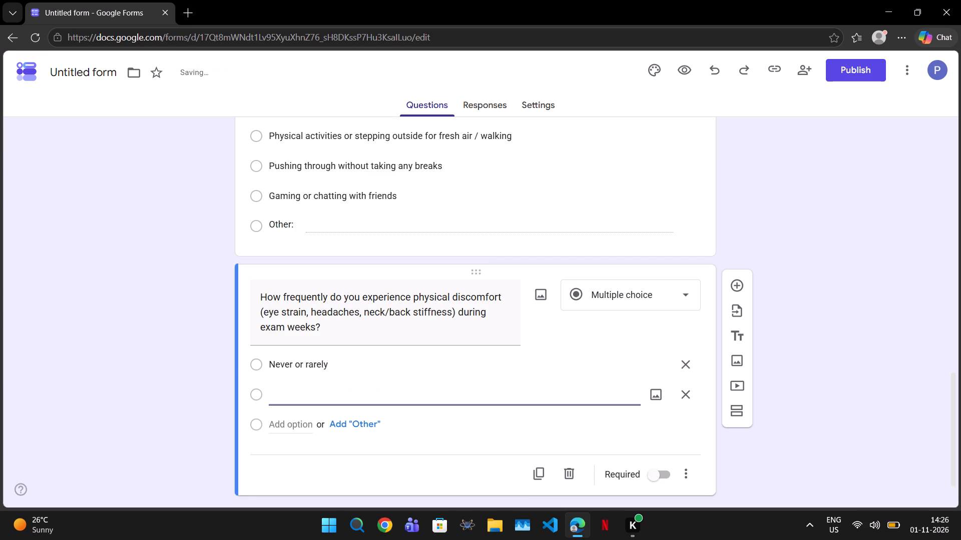
pyautogui.write('cc')
pyautogui.write('as')
pyautogui.write('ionally')
pyautogui.press('space')
pyautogui.write('*')
pyautogui.press('BackSpace')
pyautogui.write('(o')
pyautogui.write('nce or twice')
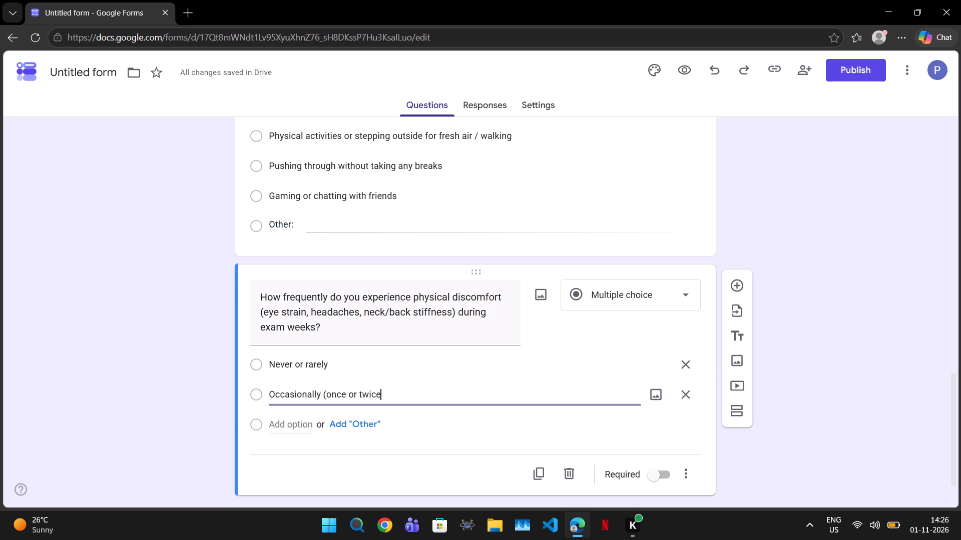
pyautogui.press('space')
pyautogui.write('during the week')
pyautogui.hotkey('shift', ')')
# Add a third answer option to the physical discomfort question: "Frequently (most study days)".
pyautogui.press('Return')
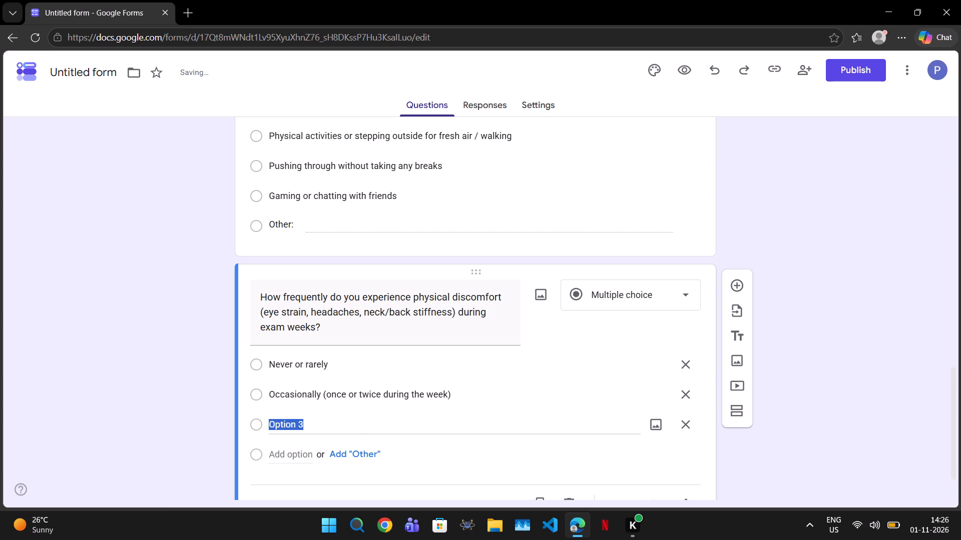
pyautogui.press('BackSpace')
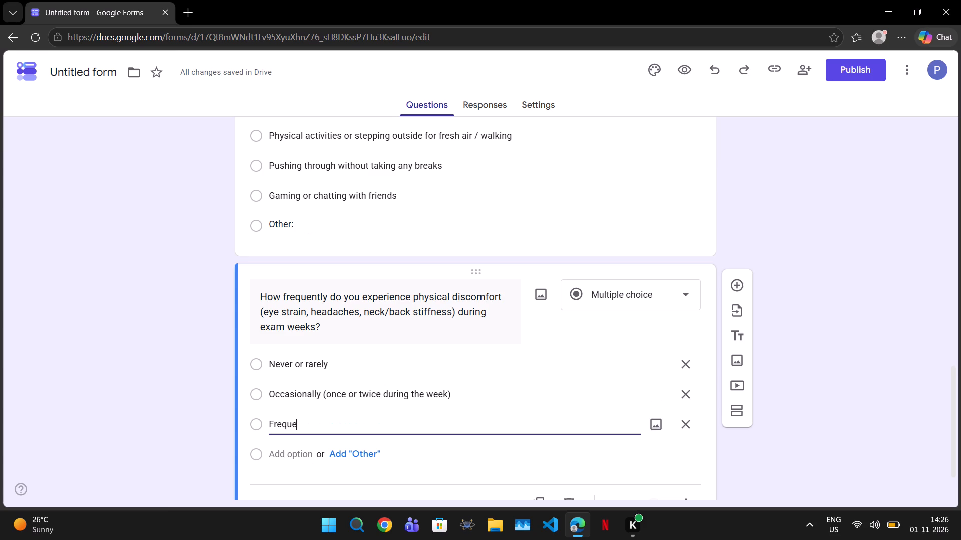
pyautogui.press('BackSpace')
pyautogui.press('y')
pyautogui.press('space')
pyautogui.write('(')
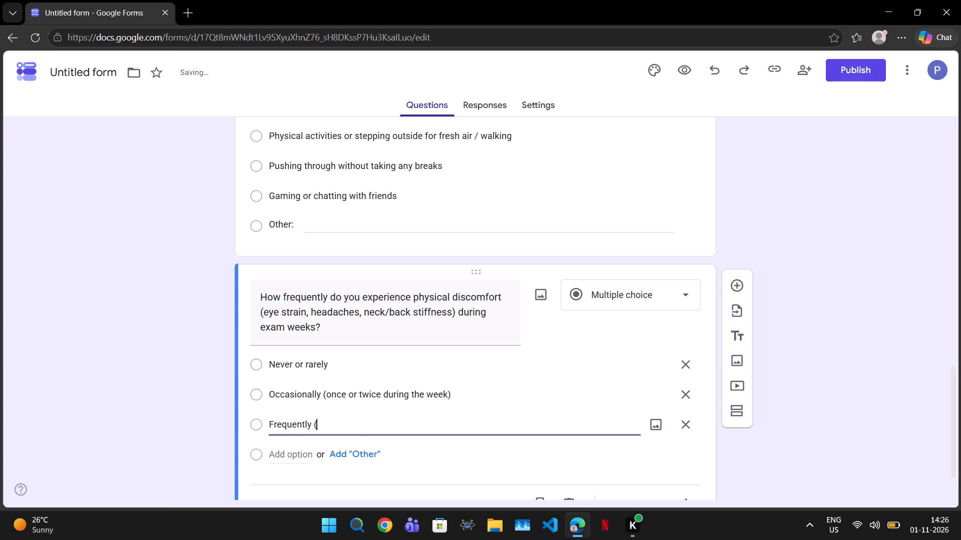
pyautogui.write('most study days)')
# Add a fourth answer option to the physical discomfort question: "Constantly throughout the entire exam period".
pyautogui.press('Return')
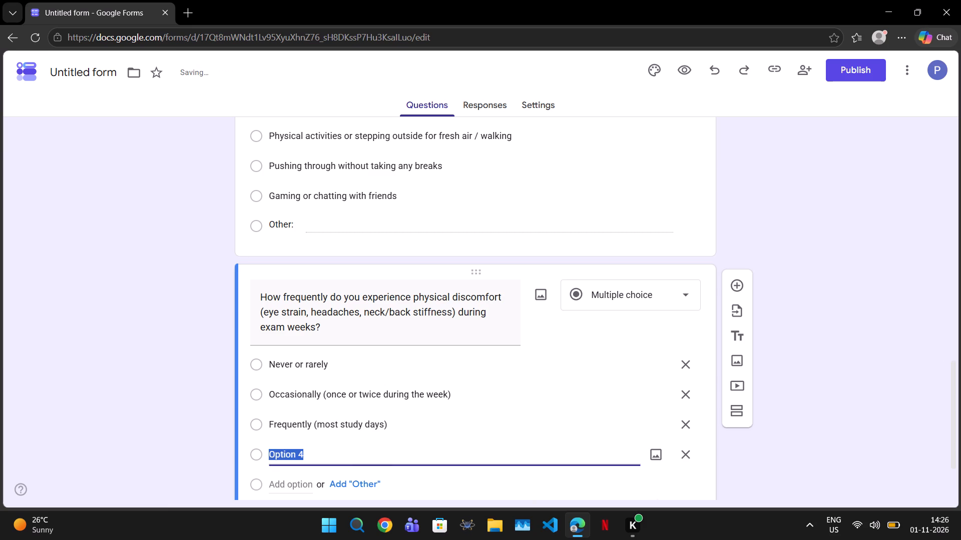
pyautogui.press('BackSpace')
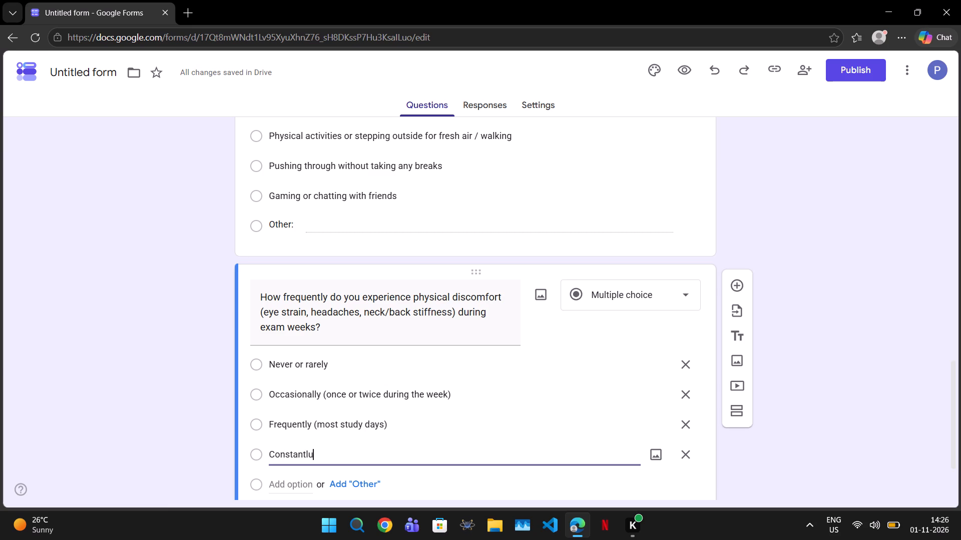
pyautogui.press('BackSpace')
pyautogui.press('y')
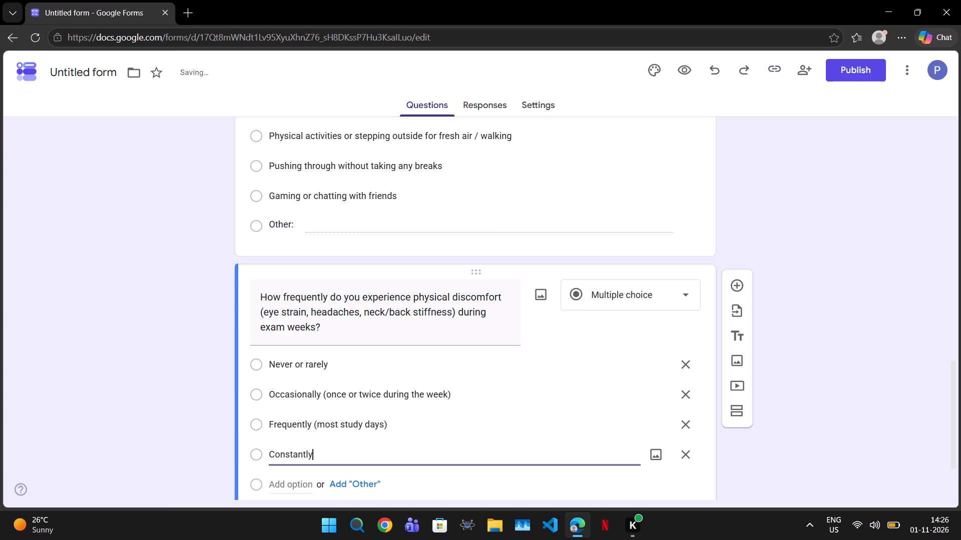
pyautogui.press('space')
pyautogui.write('throughout')
pyautogui.press('space')
pyautogui.write('the')
pyautogui.press('space')
pyautogui.write('entire exa,,')
pyautogui.press('BackSpace')
pyautogui.press('m')
pyautogui.press('BackSpace')
pyautogui.press('BackSpace')
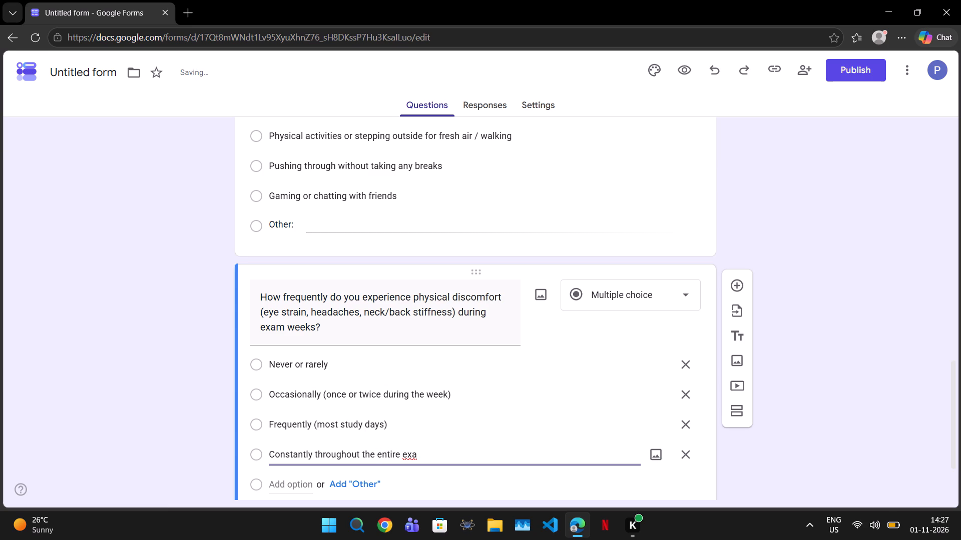
pyautogui.write('m period')
# Add a new question below the physical discomfort question.
pyautogui.scroll(-1, 424, 389)
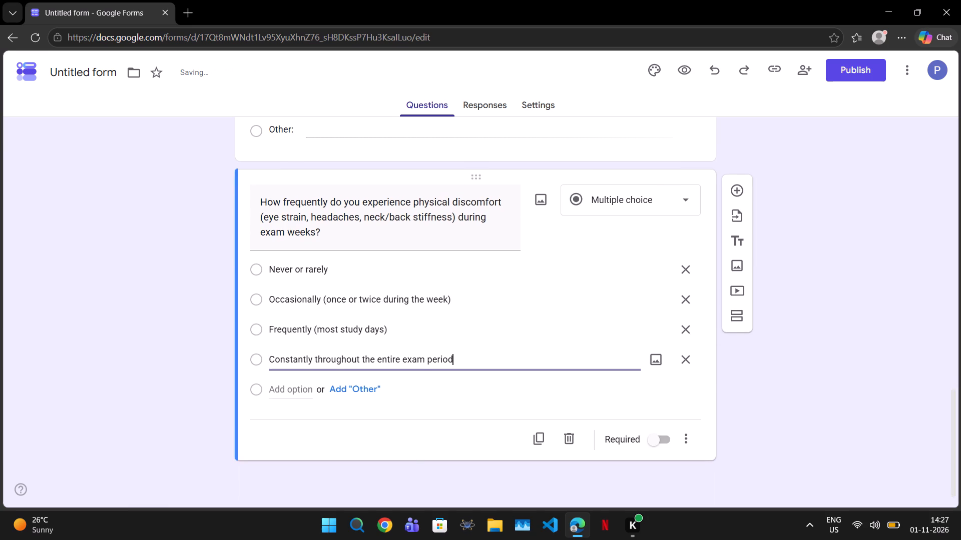
pyautogui.click(733, 188)
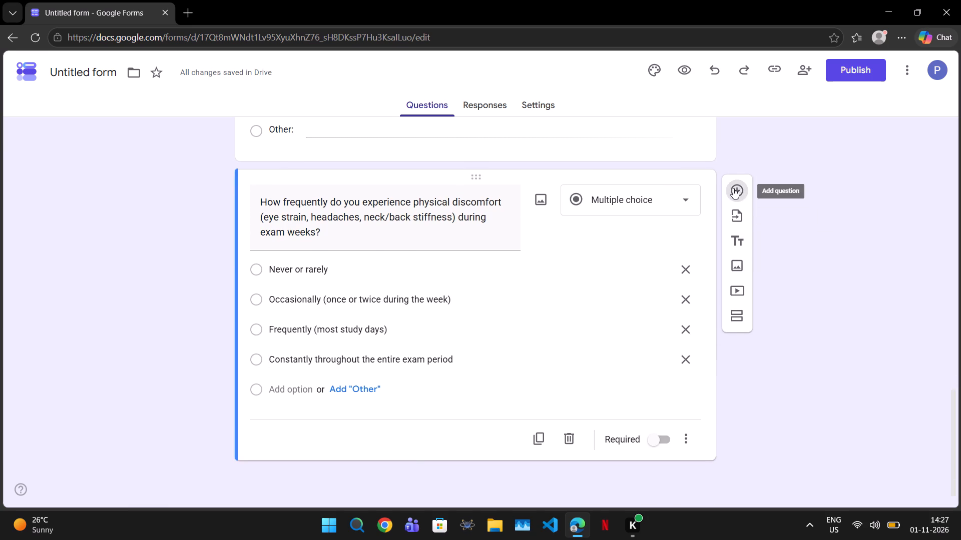
pyautogui.scroll(-1, 535, 360)
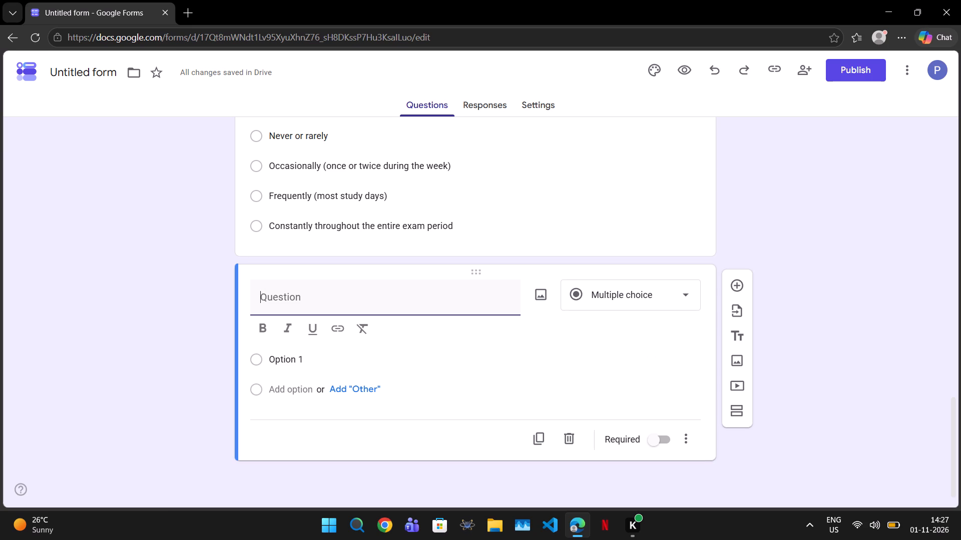
# Begin the new question's text with "What is the single biggest factor".
pyautogui.write('hat is')
pyautogui.press('space')
pyautogui.press('BackSpace')
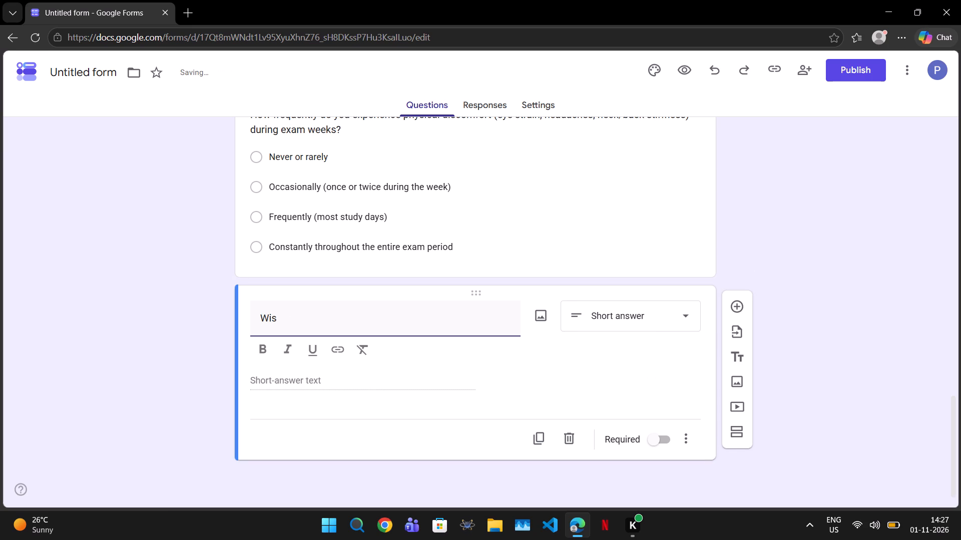
pyautogui.press('BackSpace')
pyautogui.press('BackSpace')
pyautogui.write('hat is the best')
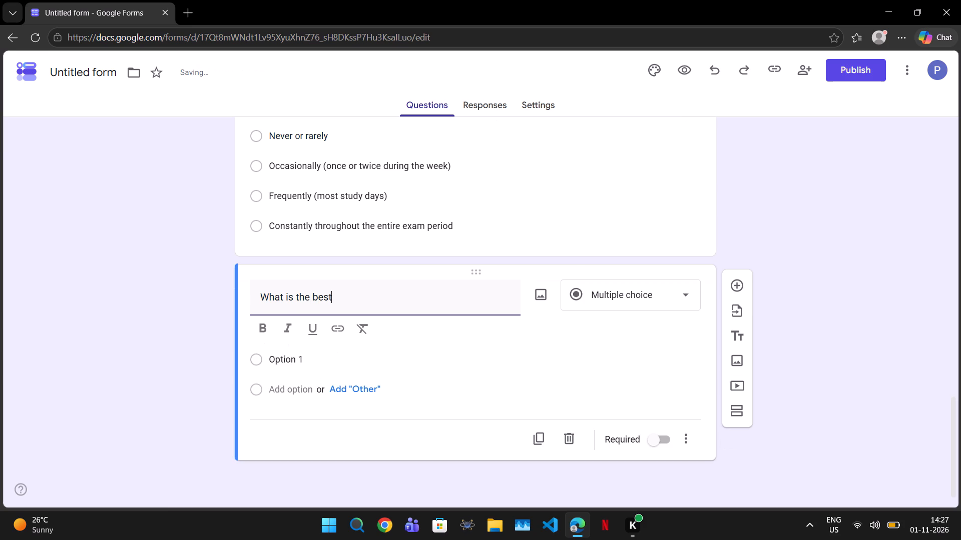
pyautogui.press('BackSpace')
pyautogui.press('BackSpace')
pyautogui.press('BackSpace')
pyautogui.press('BackSpace')
pyautogui.write('single bigggest')
pyautogui.press('space')
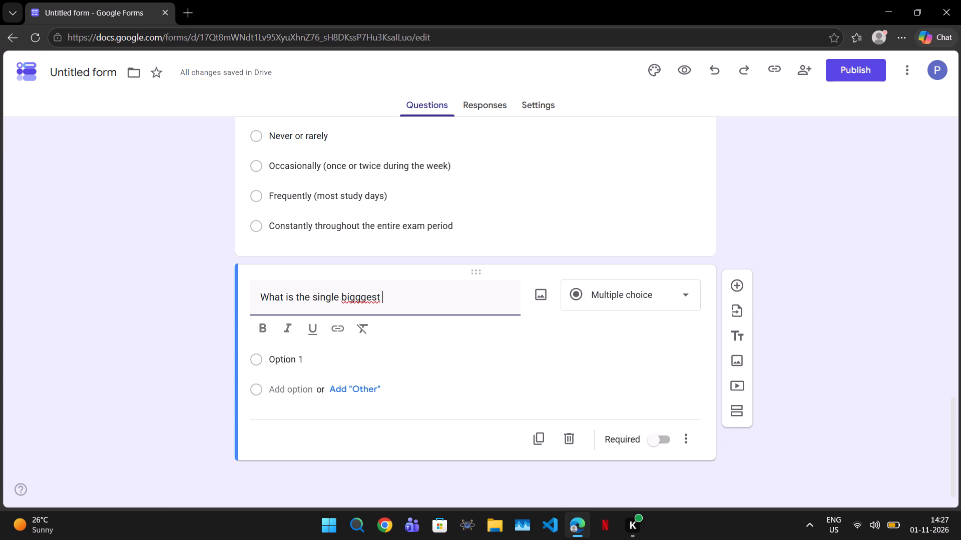
pyautogui.press('BackSpace')
pyautogui.press('BackSpace')
pyautogui.press('BackSpace')
pyautogui.press('BackSpace')
pyautogui.press('BackSpace')
pyautogui.write('est factor')
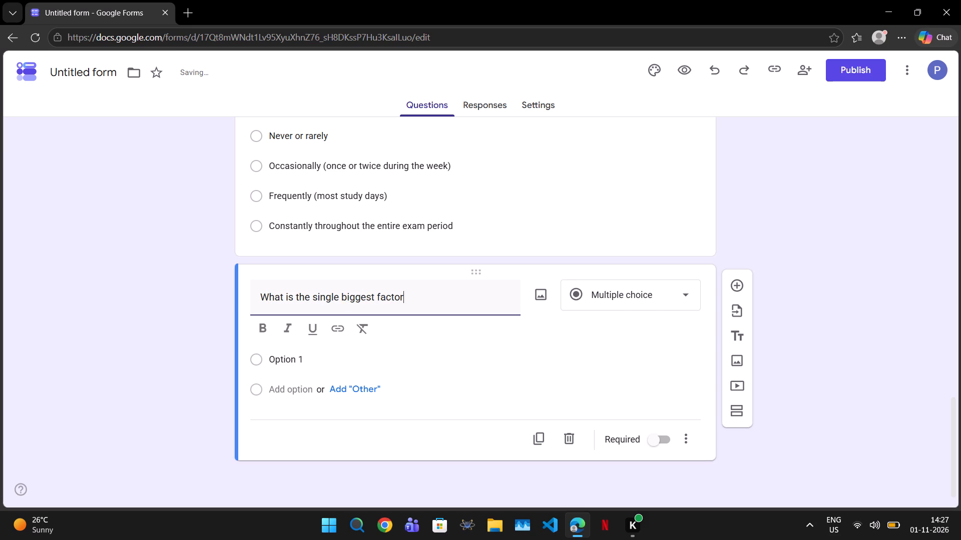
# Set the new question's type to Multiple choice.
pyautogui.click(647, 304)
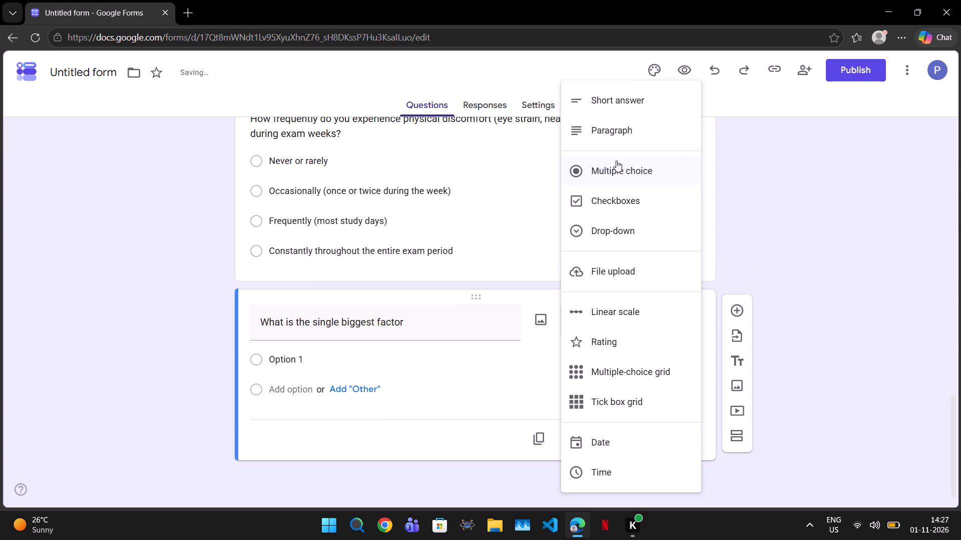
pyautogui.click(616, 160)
# Complete the question text to read "What is the single biggest factor that disrupts your well-being during exam week?".
pyautogui.click(483, 316)
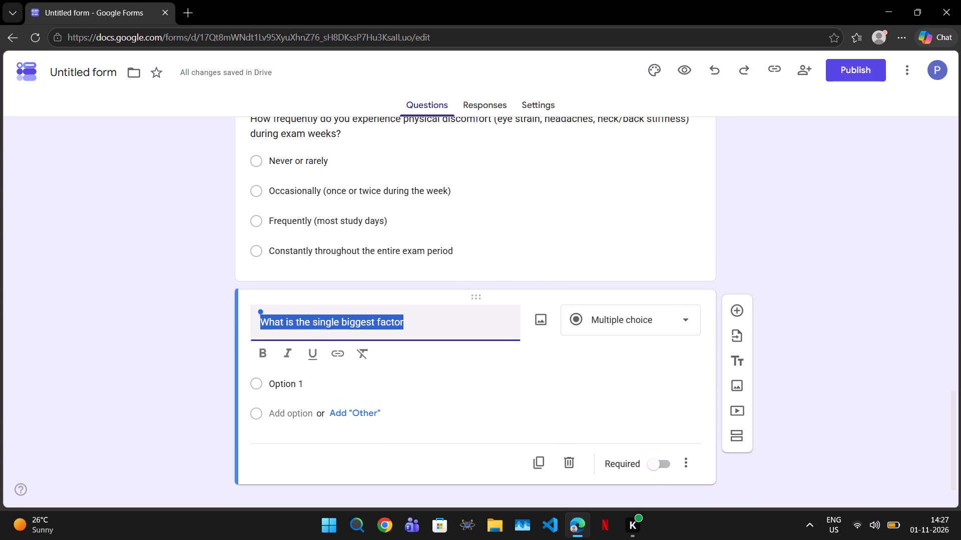
pyautogui.click(483, 316)
pyautogui.press('space')
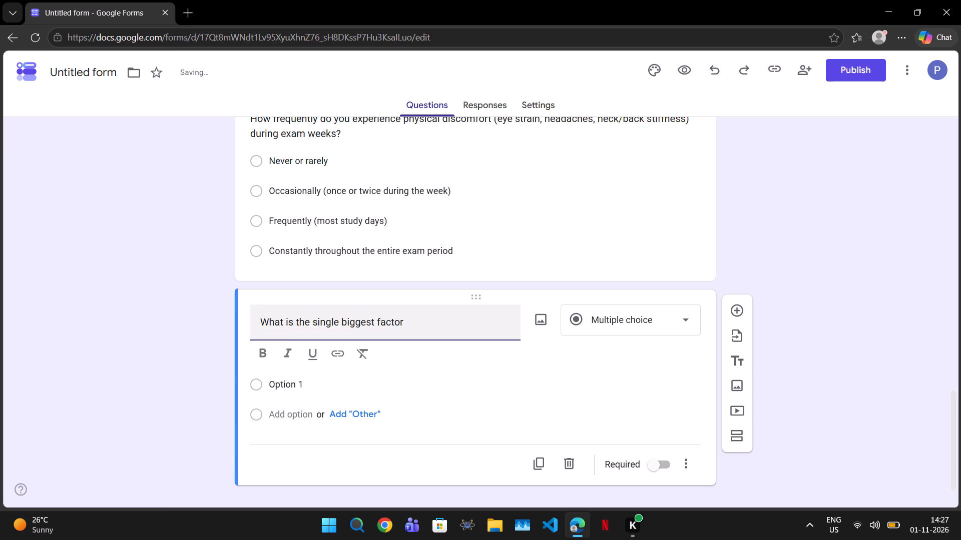
pyautogui.press('BackSpace')
pyautogui.write('that')
pyautogui.press('BackSpace')
pyautogui.press('BackSpace')
pyautogui.press('BackSpace')
pyautogui.press('BackSpace')
pyautogui.press('space')
pyautogui.write('that disrupts')
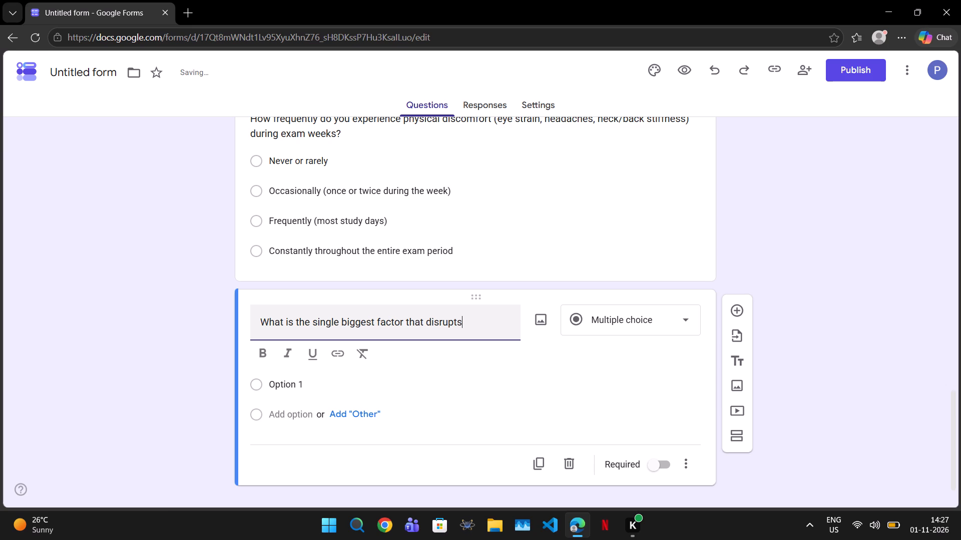
pyautogui.press('space')
pyautogui.write('your well-bei')
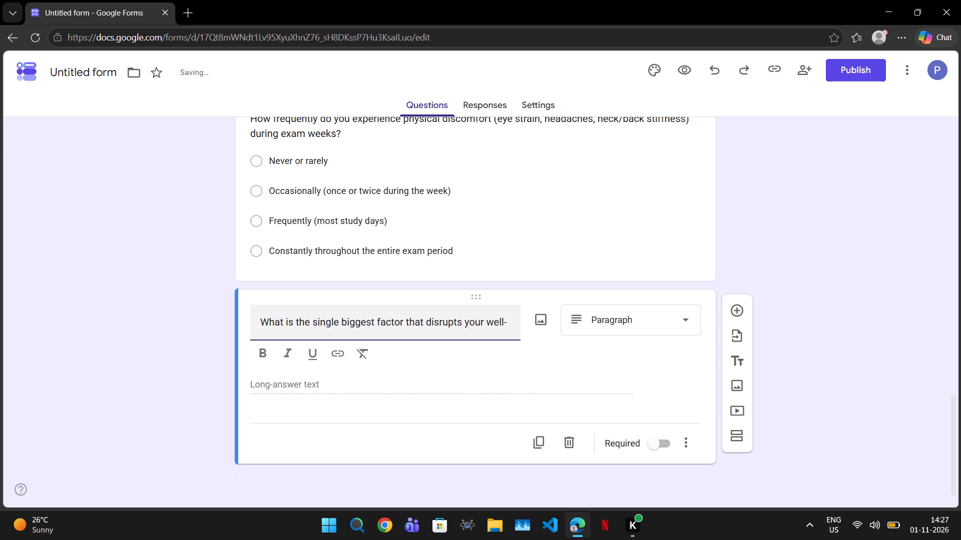
pyautogui.write('being')
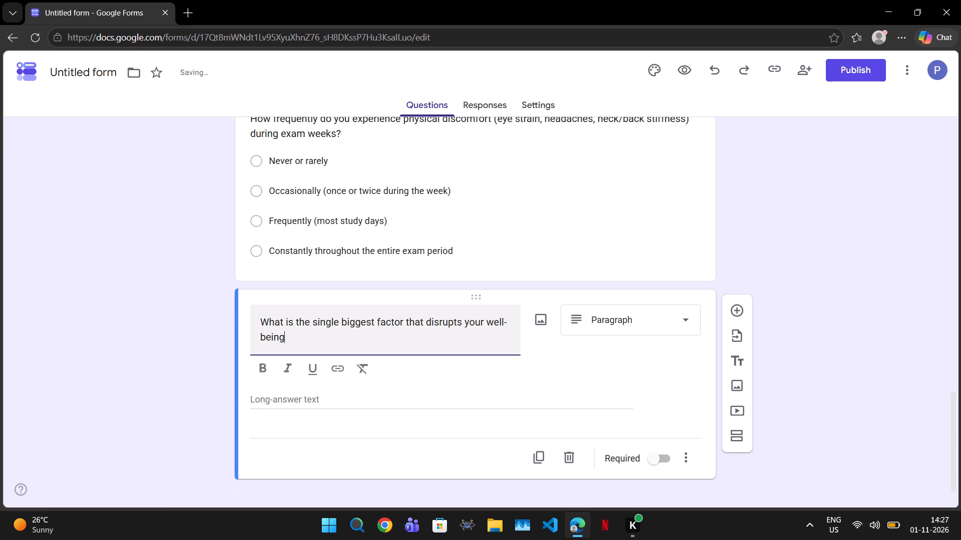
pyautogui.press('space')
pyautogui.write('during exam')
pyautogui.press('space')
pyautogui.write('week?')
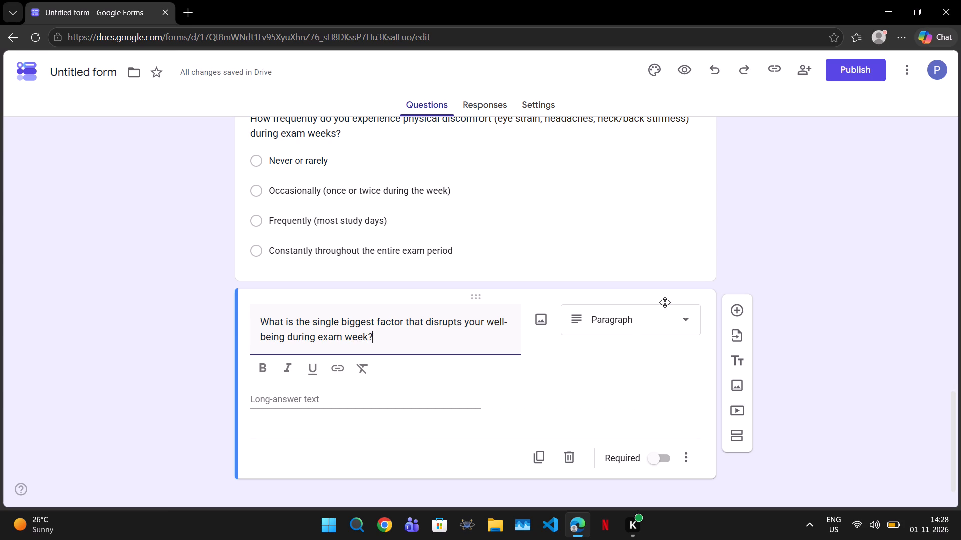
# Set the type of the biggest disrupting factor question to Multiple choice.
pyautogui.click(655, 319)
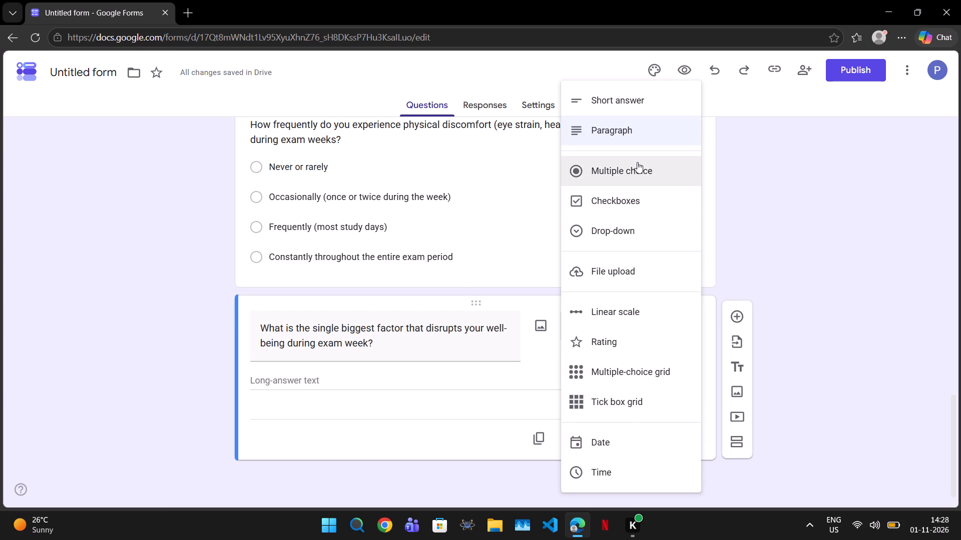
pyautogui.click(637, 162)
# Set the first answer option of the disrupting factor question to "Last-minute cramming and poor time management".
pyautogui.click(426, 380)
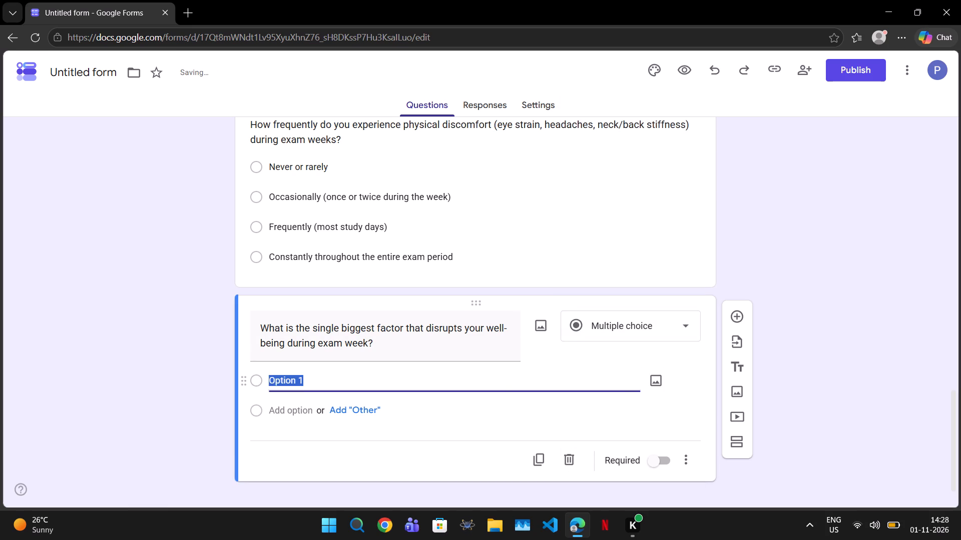
pyautogui.press('BackSpace')
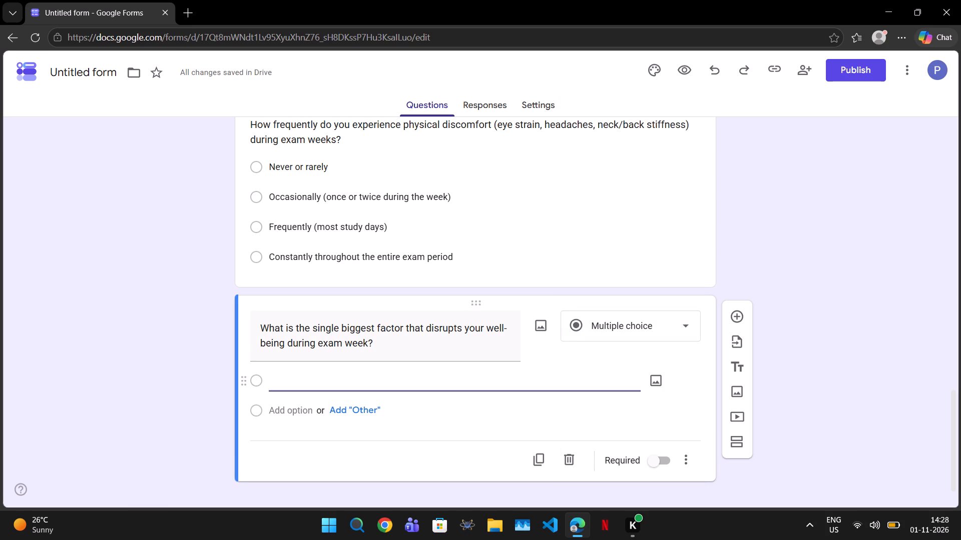
pyautogui.write('-minute cramming')
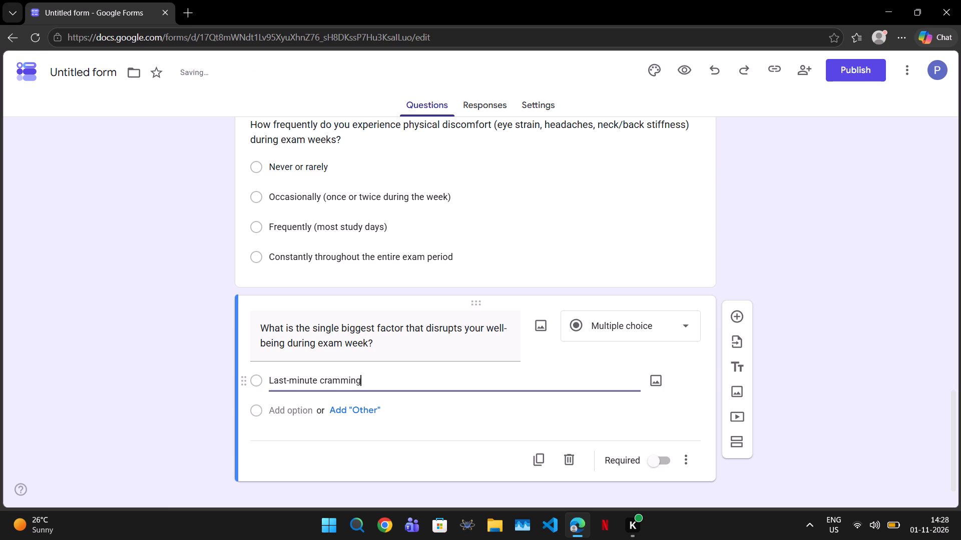
pyautogui.press('space')
pyautogui.write('and poor time management')
# Add a second answer option to the disrupting factor question: "Massive syllabus and information overload".
pyautogui.press('Return')
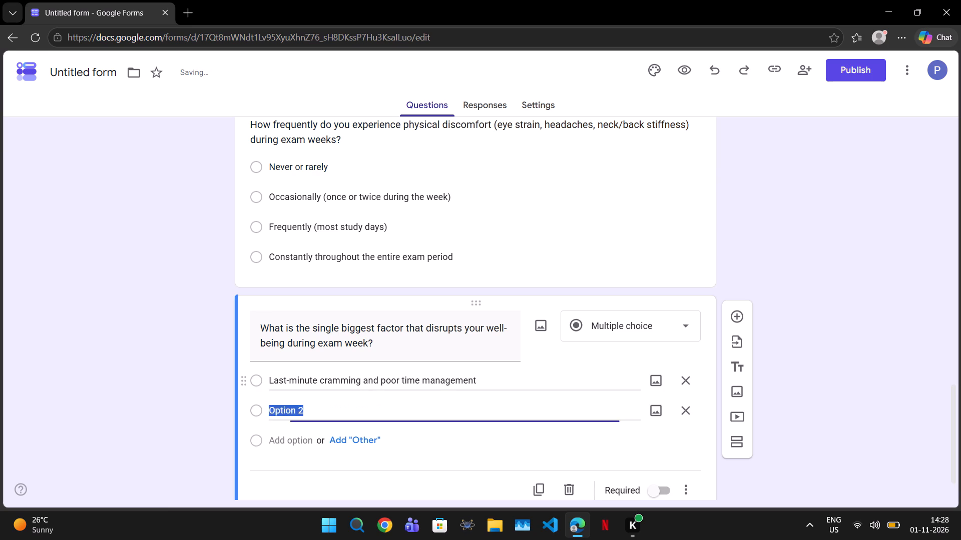
pyautogui.press('BackSpace')
pyautogui.write('assive syllabs')
pyautogui.press('BackSpace')
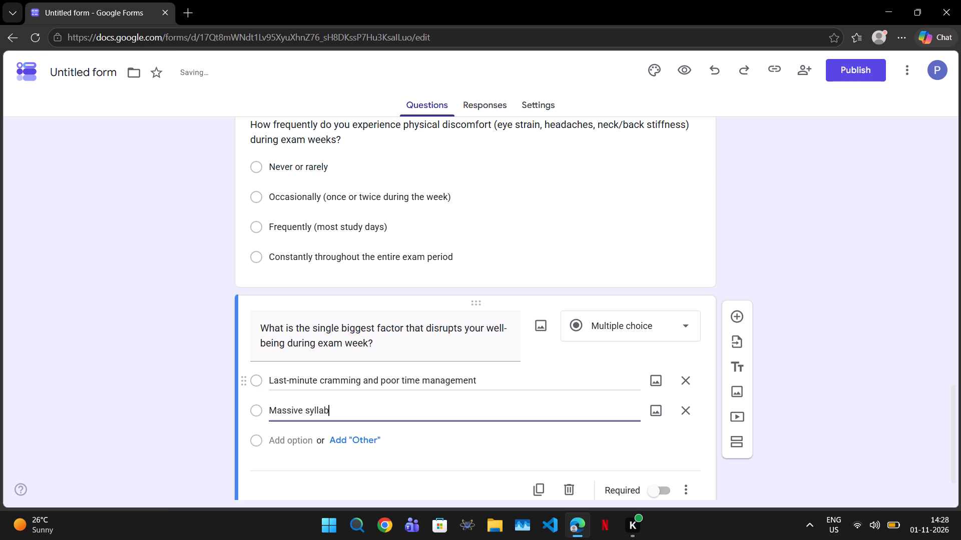
pyautogui.write('us and')
pyautogui.press('space')
pyautogui.write('information overload')
# Add a third answer option to the disrupting factor question: "High anxiety about grades and exam performance".
pyautogui.press('Return')
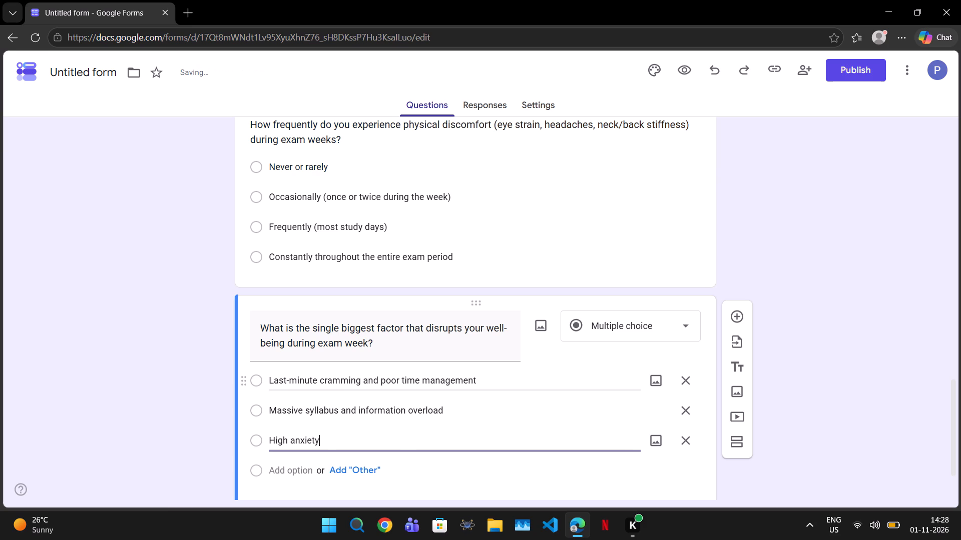
pyautogui.press('space')
pyautogui.write('about grades')
pyautogui.press('space')
pyautogui.write('and exam performance')
# Add a fourth answer option to the disrupting factor question: "Severe lack of sleep and poor nutrition".
pyautogui.press('Return')
pyautogui.press('BackSpace')
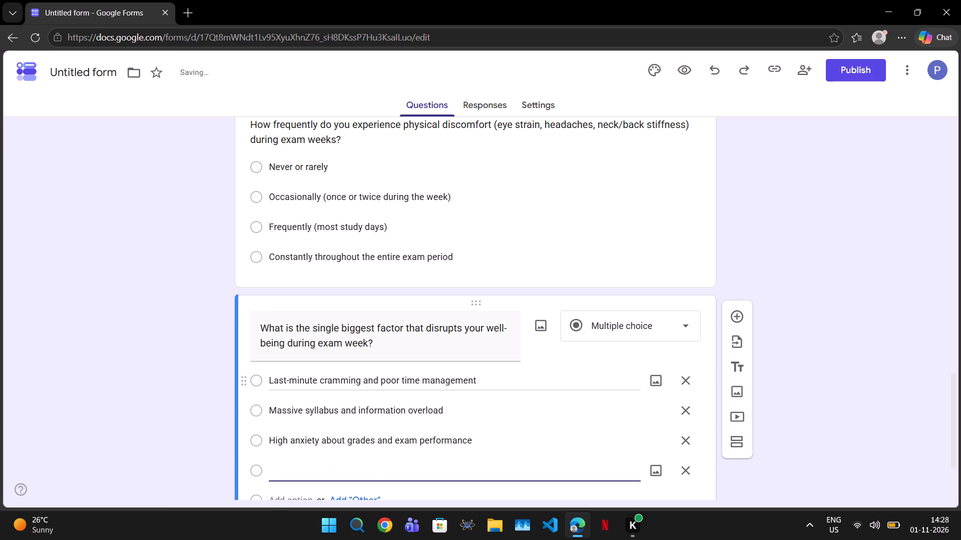
pyautogui.write('evere')
pyautogui.press('space')
pyautogui.write('lack of sleep and poor nutrition')
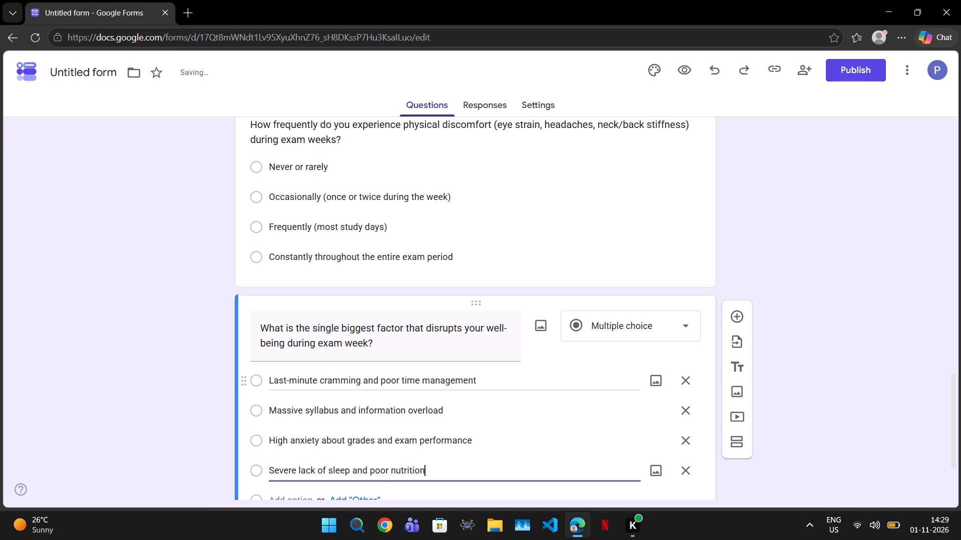
# Add an "Other" answer option to the disrupting factor question.
pyautogui.scroll(-2, 426, 380)
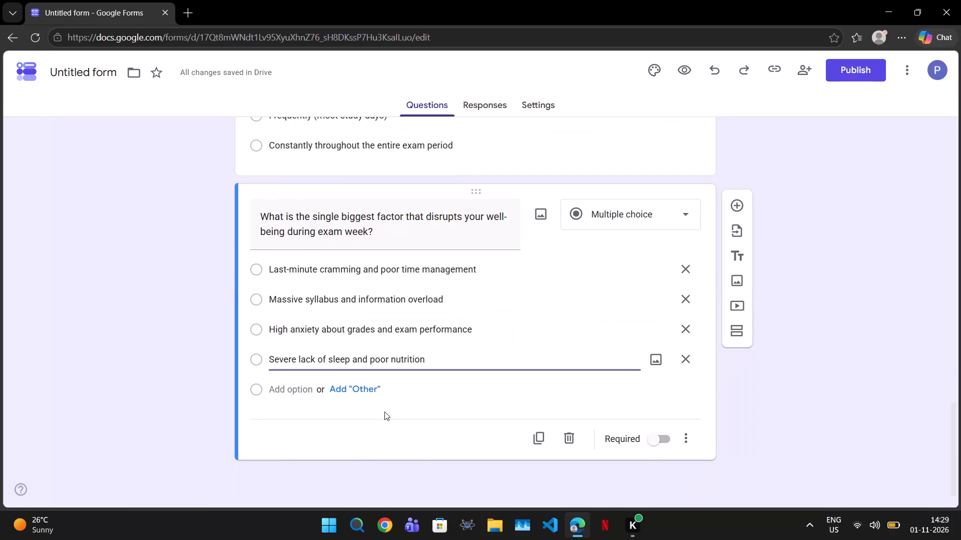
pyautogui.click(365, 393)
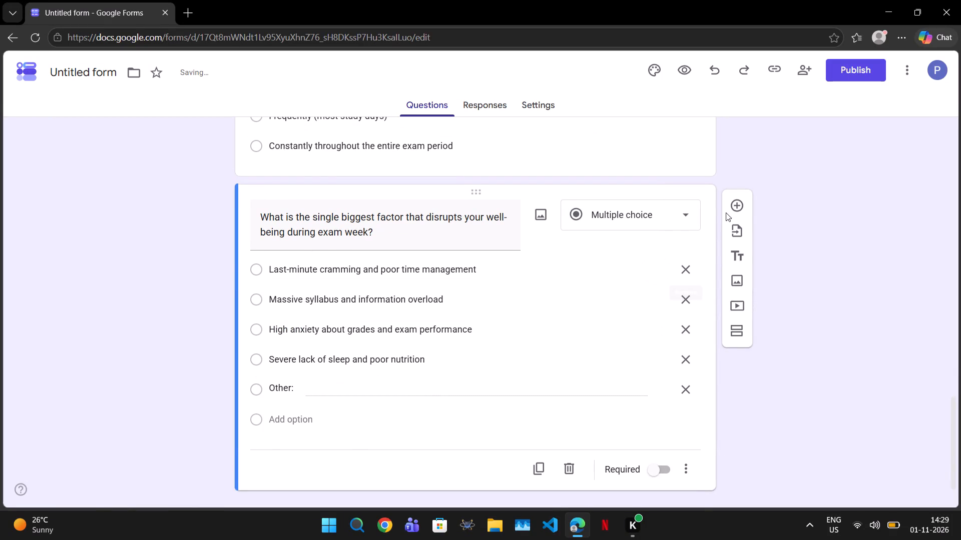
# Add a new question: "Which solution would help you most to maintain your energy and stay calm without burning out?".
pyautogui.click(727, 209)
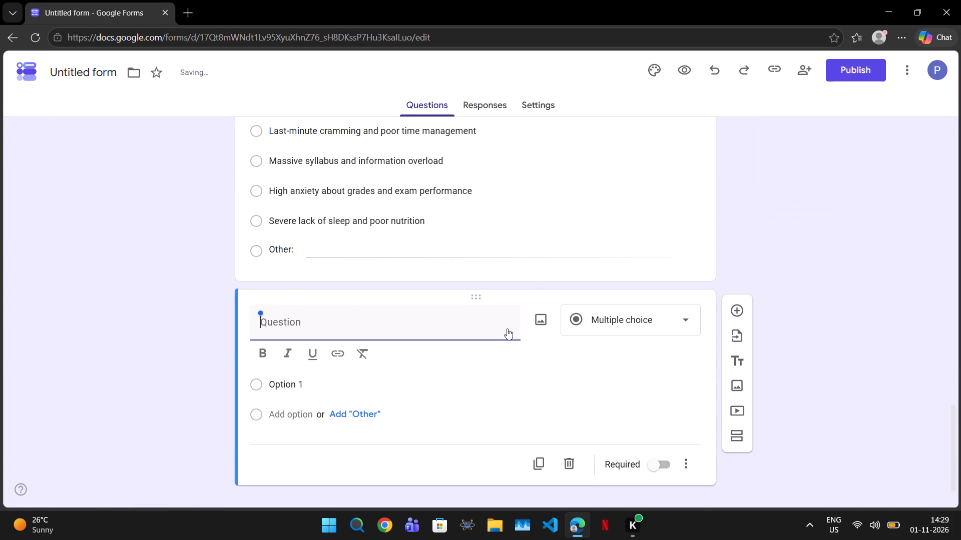
pyautogui.scroll(-1, 484, 334)
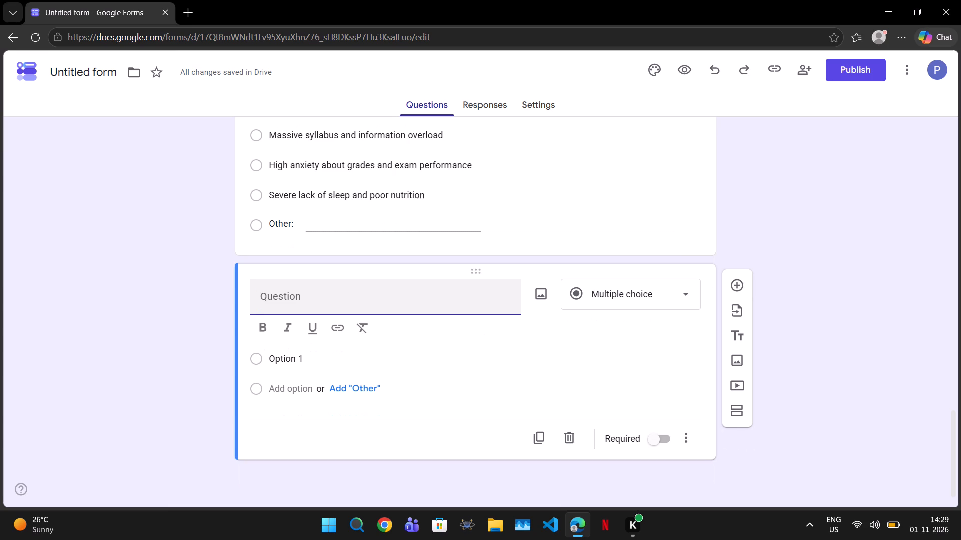
pyautogui.write('hich')
pyautogui.press('BackSpace')
pyautogui.press('BackSpace')
pyautogui.write('hich soluion would')
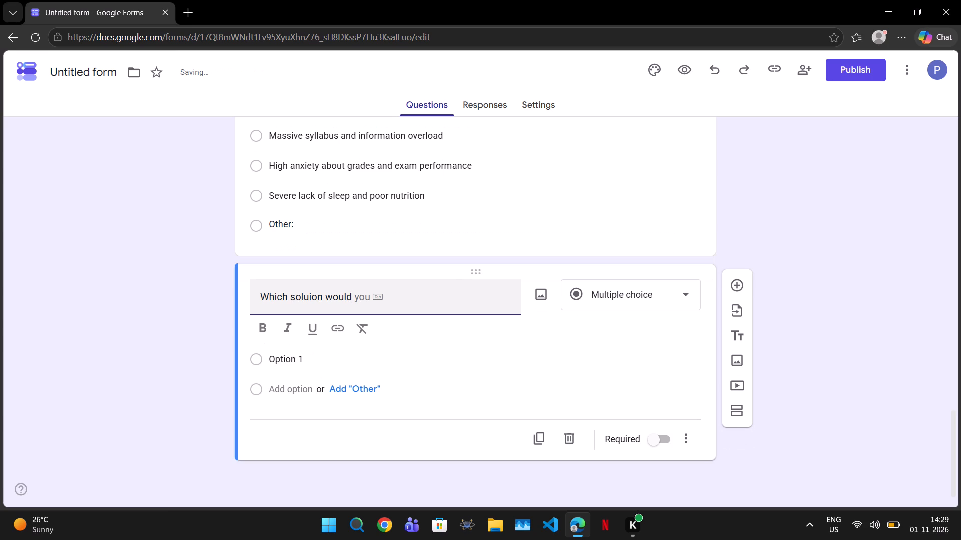
pyautogui.press('space')
pyautogui.write('help you ,ost')
pyautogui.press('space')
pyautogui.press('BackSpace')
pyautogui.press('BackSpace')
pyautogui.press('BackSpace')
pyautogui.press('BackSpace')
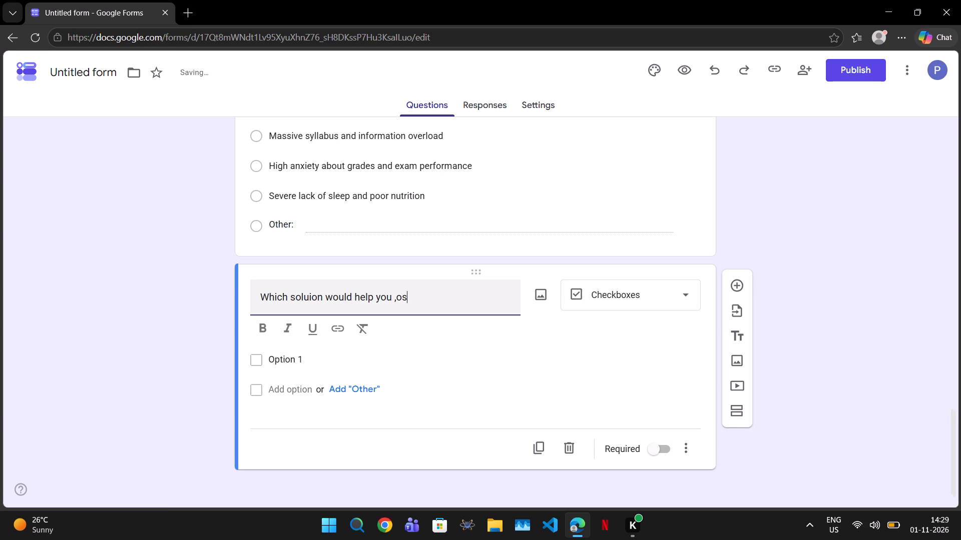
pyautogui.click(312, 301)
pyautogui.press('Left')
pyautogui.press('t')
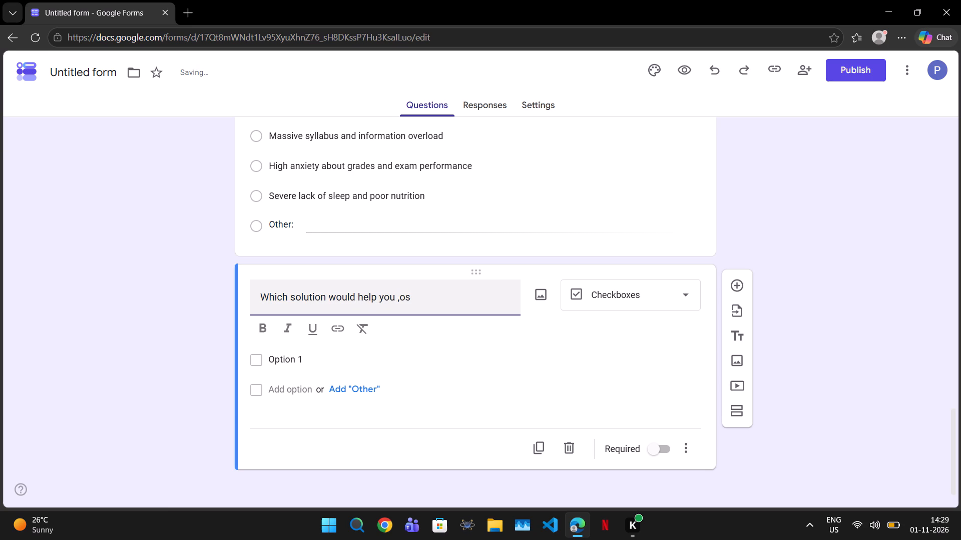
pyautogui.click(361, 300)
pyautogui.click(409, 303)
pyautogui.press('BackSpace')
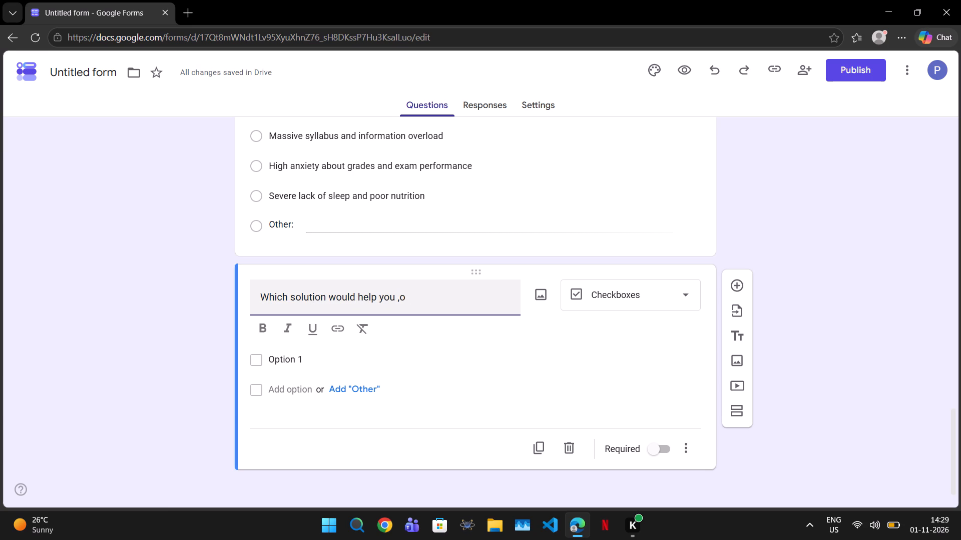
pyautogui.press('BackSpace')
pyautogui.press('BackSpace')
pyautogui.write('most')
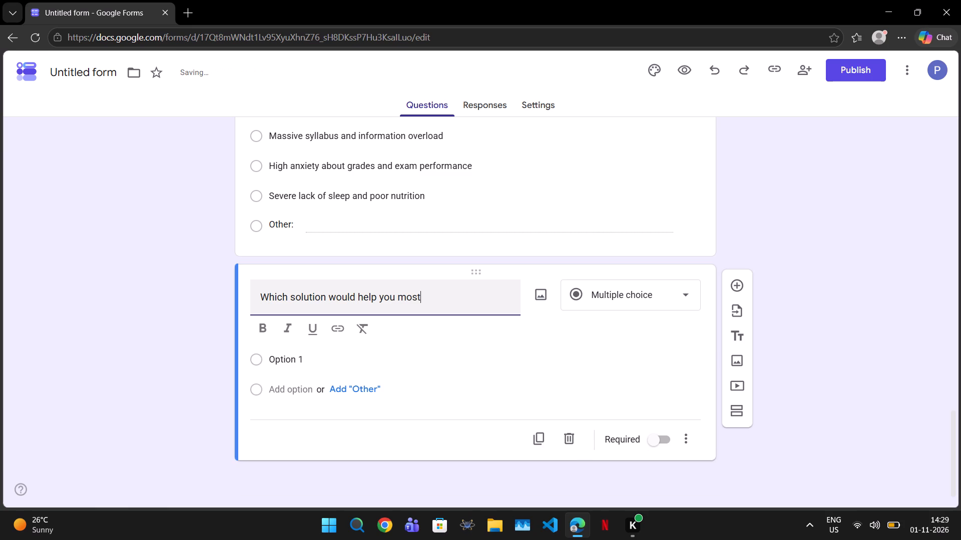
pyautogui.press('space')
pyautogui.write('to maintain your energy')
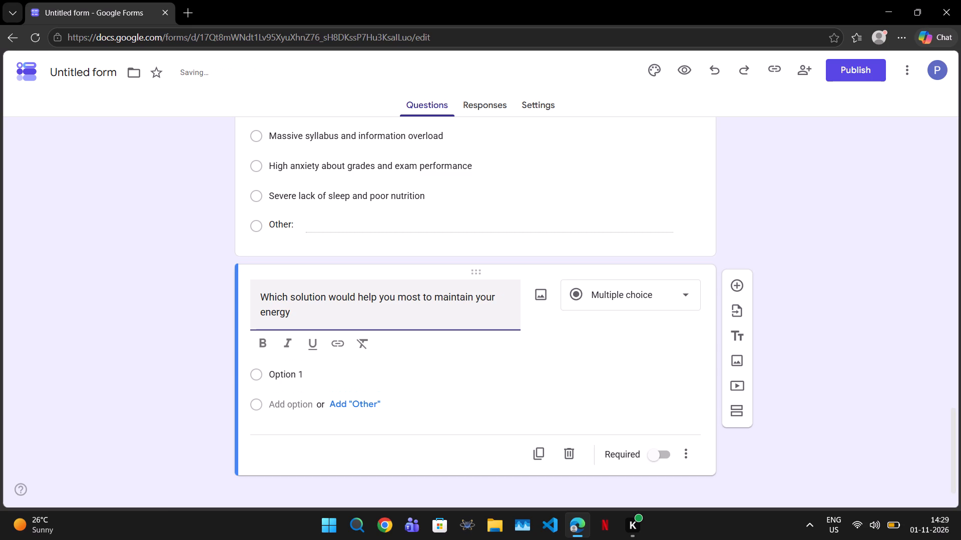
pyautogui.press('space')
pyautogui.write('and stau')
pyautogui.press('BackSpace')
pyautogui.press('y')
pyautogui.press('space')
pyautogui.write('calm without')
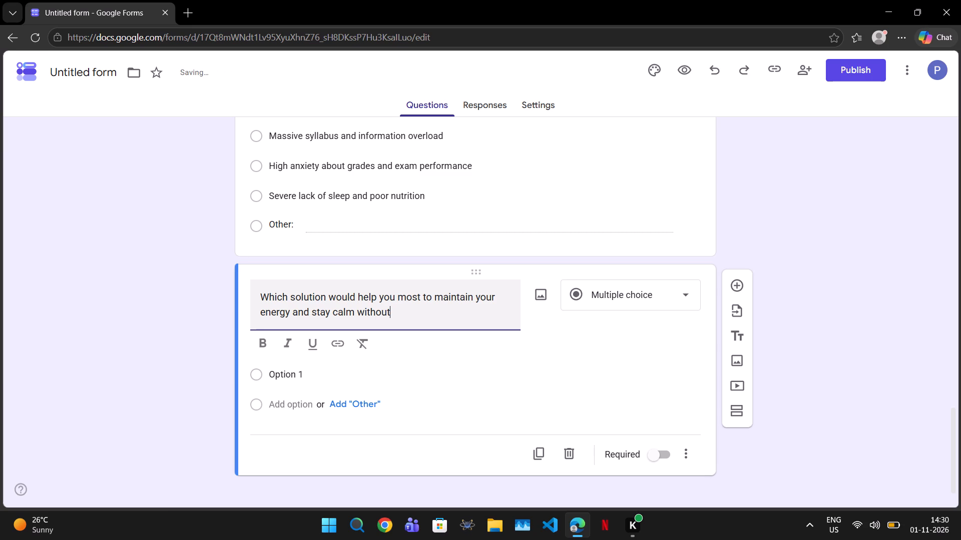
pyautogui.press('space')
pyautogui.write('burnig')
pyautogui.press('BackSpace')
pyautogui.write('ng out')
pyautogui.hotkey('shift', '?')
# Set the first answer option of the solution question to "Better schedule planning templates or structured study intervals (like Pomodoro)".
pyautogui.click(419, 368)
pyautogui.press('BackSpace')
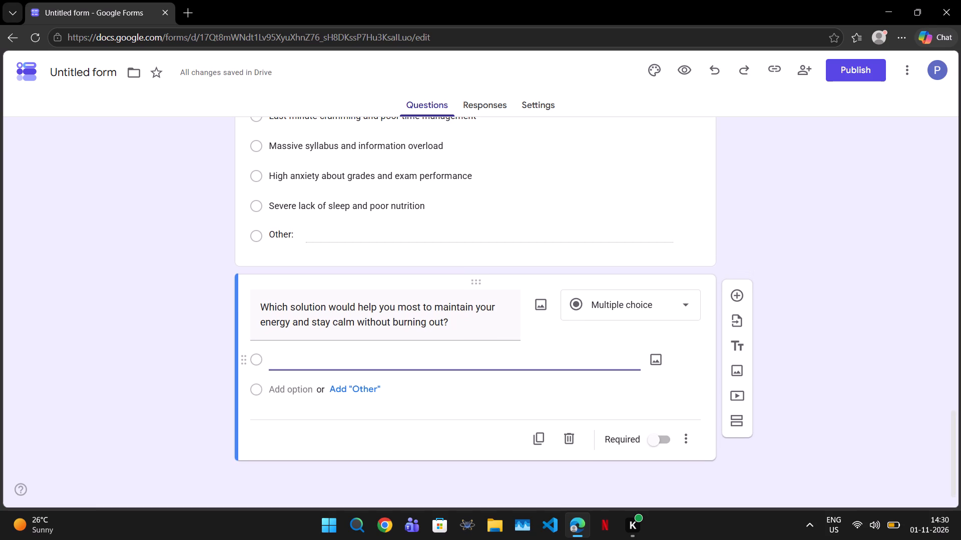
pyautogui.write('etter scheduel planning')
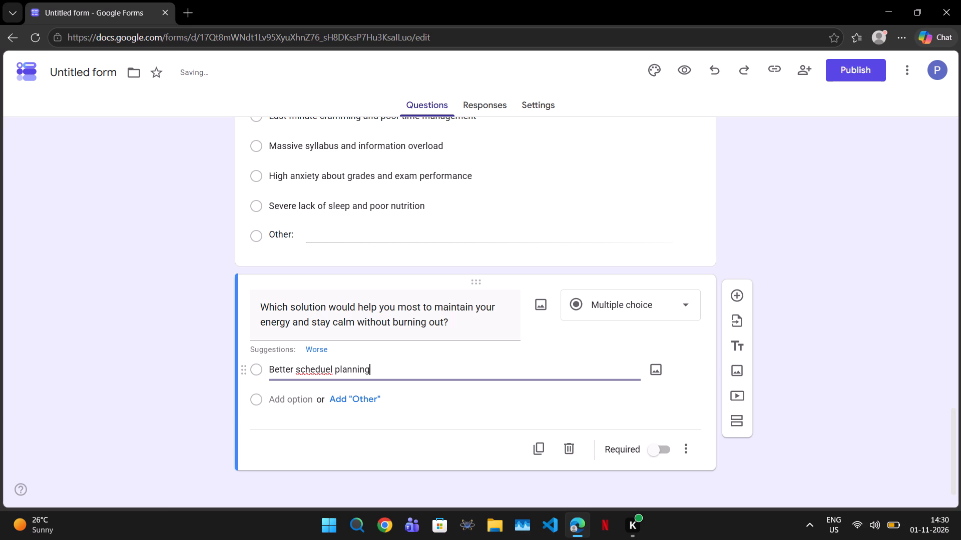
pyautogui.click(332, 368)
pyautogui.press('BackSpace')
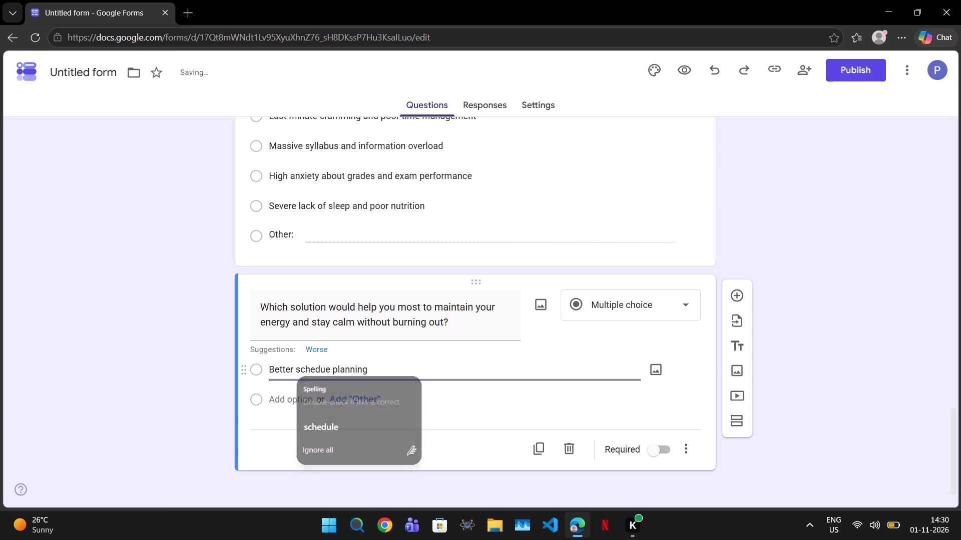
pyautogui.press('BackSpace')
pyautogui.write('le')
pyautogui.click(366, 372)
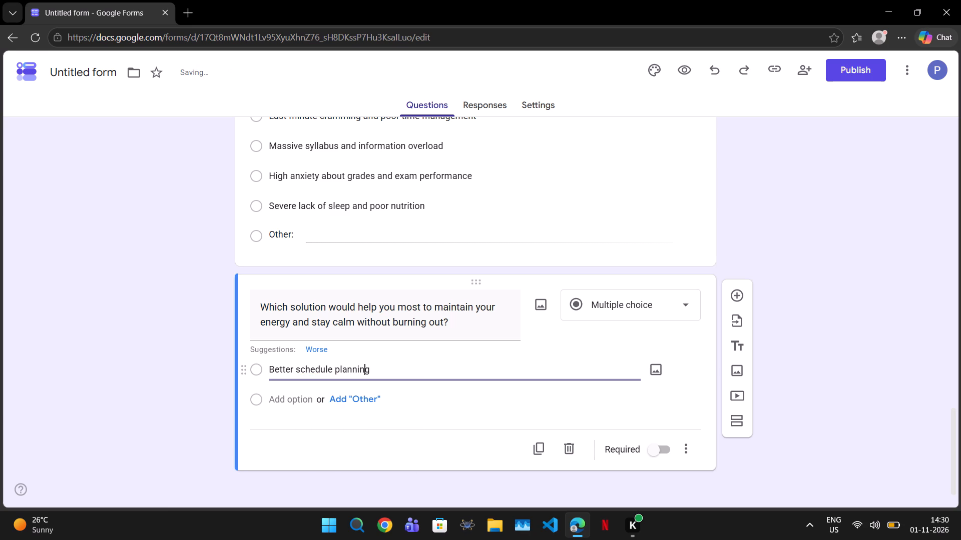
pyautogui.press('Right')
pyautogui.press('space')
pyautogui.write('templates')
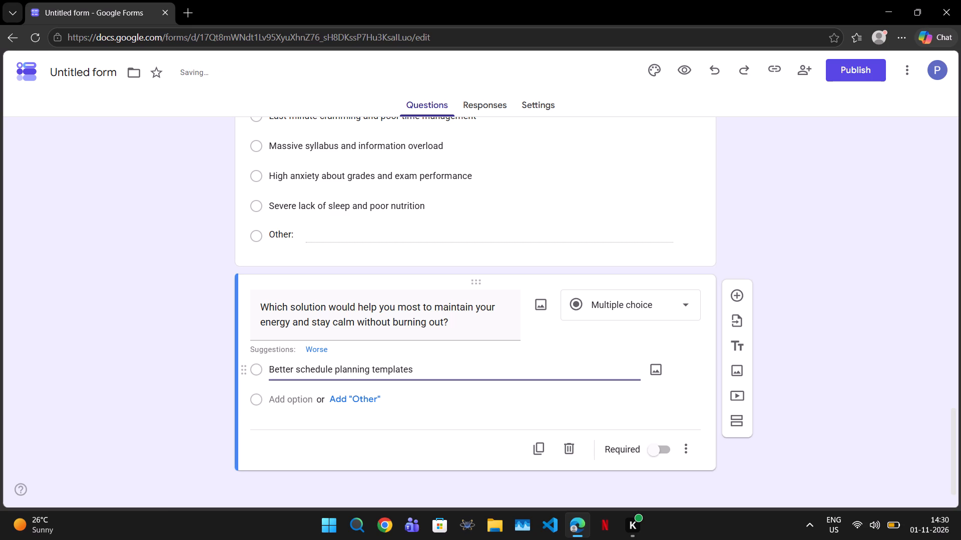
pyautogui.press('space')
pyautogui.write('or stru')
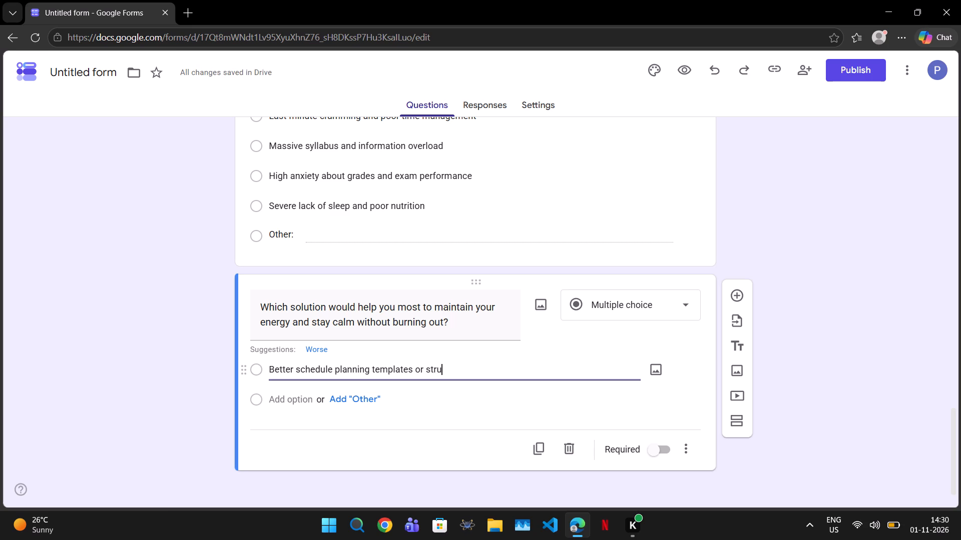
pyautogui.write('ctured')
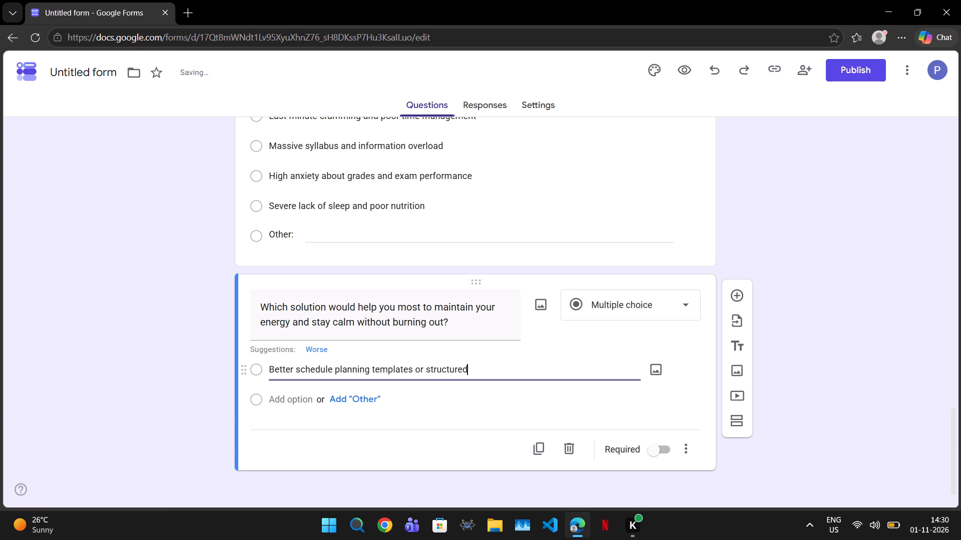
pyautogui.press('space')
pyautogui.write('study')
pyautogui.press('space')
pyautogui.write('intervals')
pyautogui.press('space')
pyautogui.write('(like')
pyautogui.press('space')
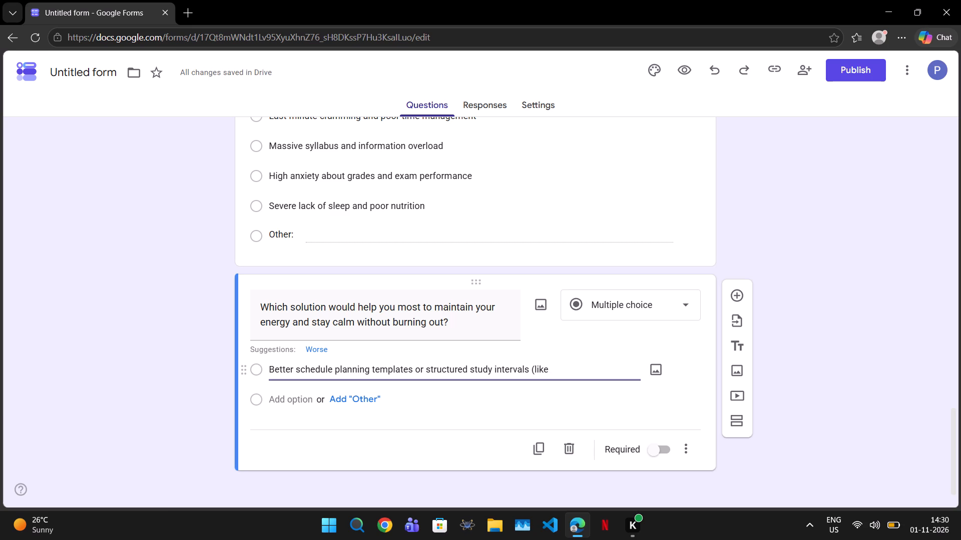
pyautogui.write('omodoro')
pyautogui.hotkey('shift', ')')
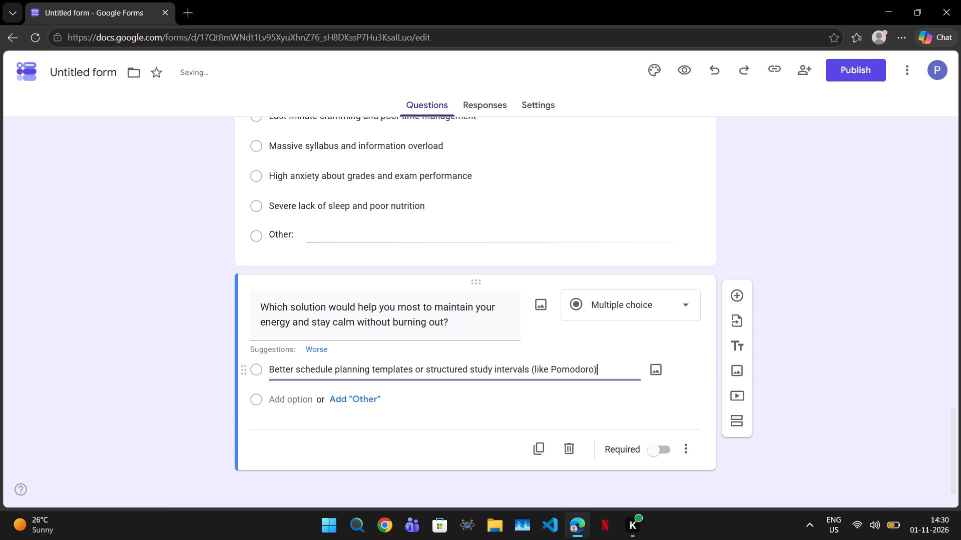
# Add a second answer option to the solution question: "Healthy, ready-to-eat meal and hydration reminders".
pyautogui.press('Return')
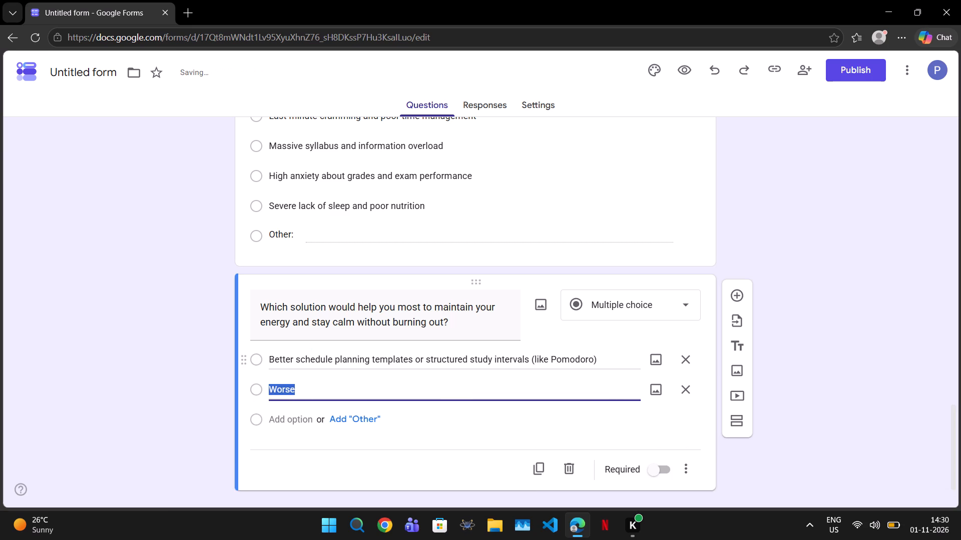
pyautogui.press('BackSpace')
pyautogui.write('ealth')
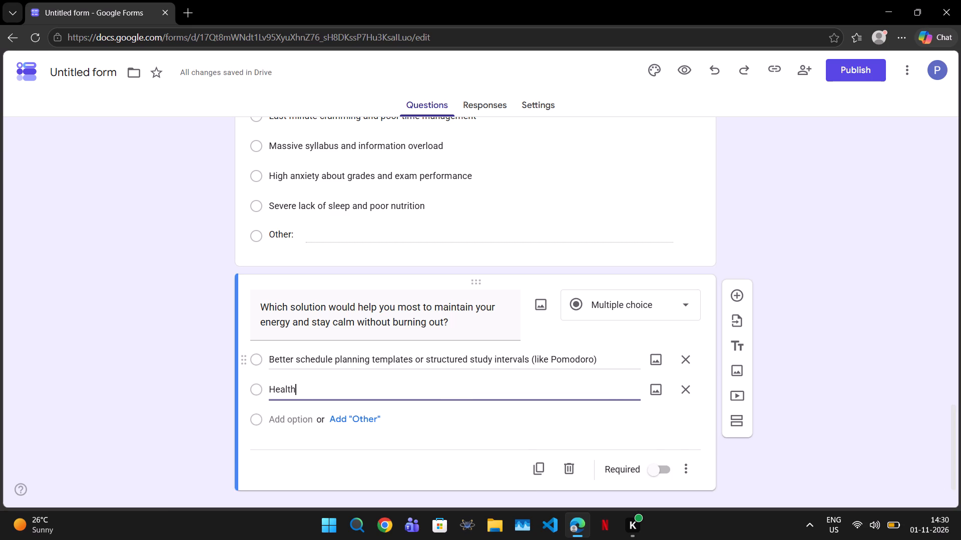
pyautogui.write('y, e')
pyautogui.press('BackSpace')
pyautogui.write('read')
pyautogui.press('y')
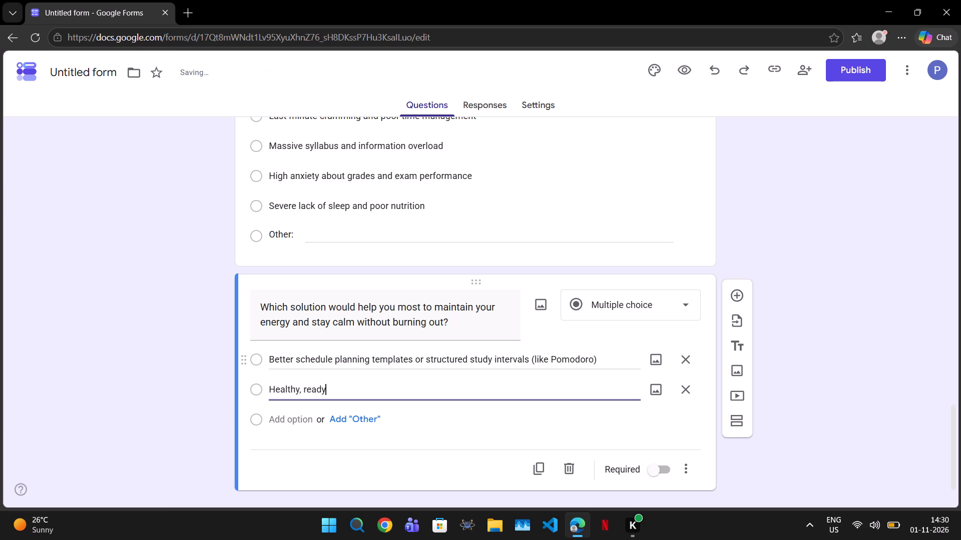
pyautogui.write('-to-eat')
pyautogui.press('space')
pyautogui.write('meal')
pyautogui.press('space')
pyautogui.write('and')
pyautogui.press('space')
pyautogui.write('hydration reminders')
# Add a third answer option to the solution question: "Practical stress-relief guides or campus relaxation/mental health spaces".
pyautogui.press('Return')
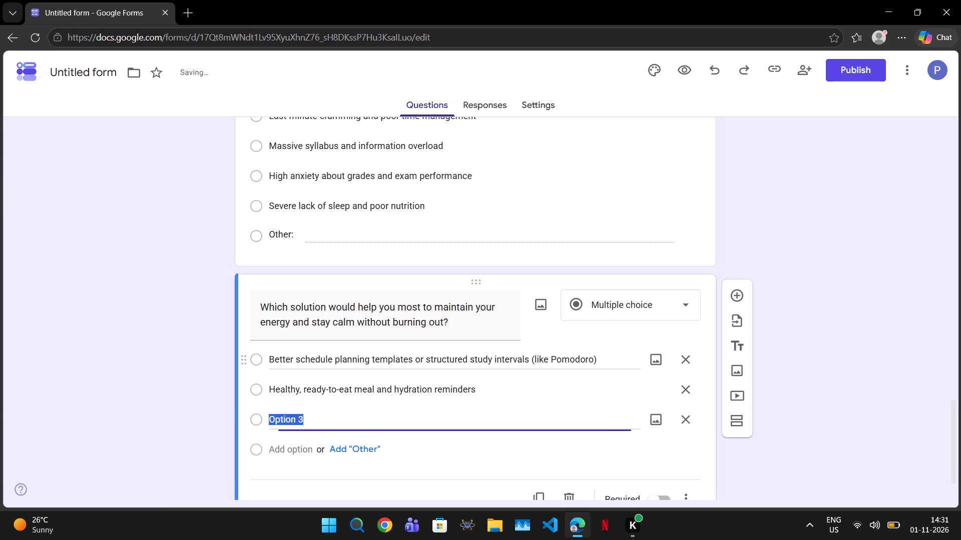
pyautogui.press('BackSpace')
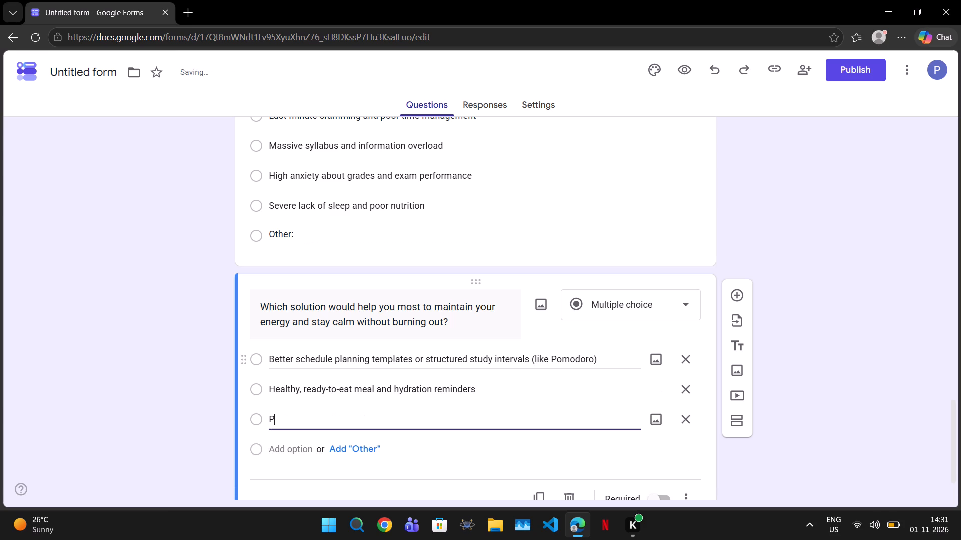
pyautogui.write('ractical')
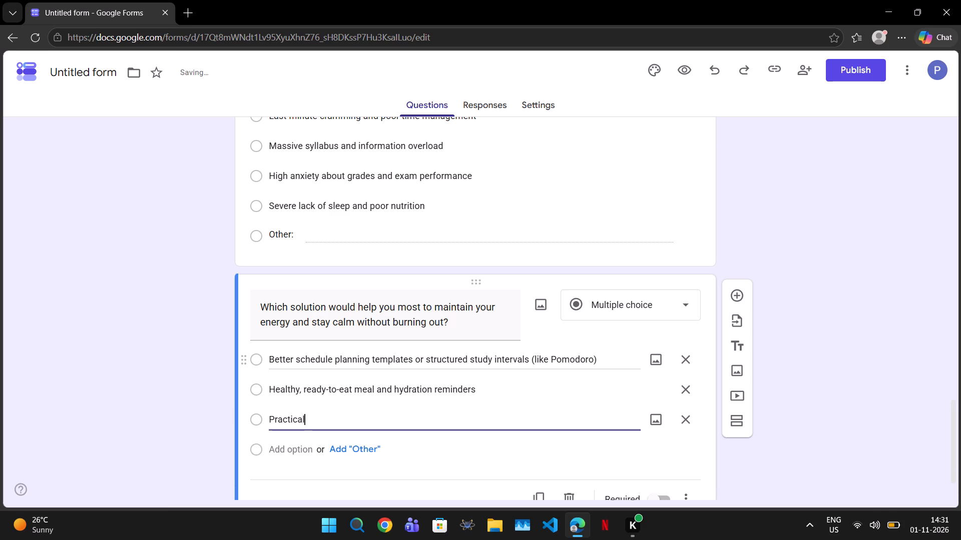
pyautogui.press('space')
pyautogui.write('stress-')
pyautogui.write('relief')
pyautogui.press('space')
pyautogui.write('guides')
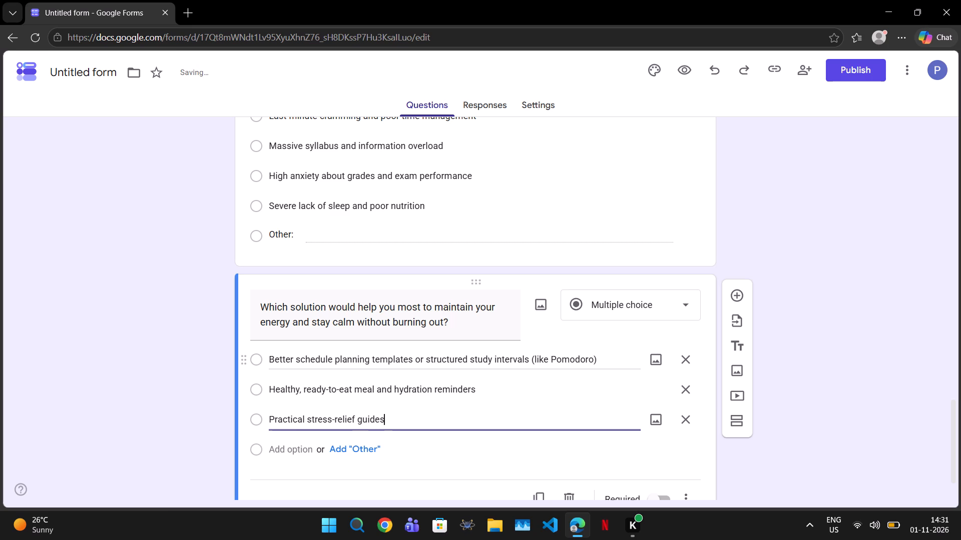
pyautogui.press('space')
pyautogui.write('or campus')
pyautogui.press('space')
pyautogui.write('relac')
pyautogui.press('BackSpace')
pyautogui.write('xation/')
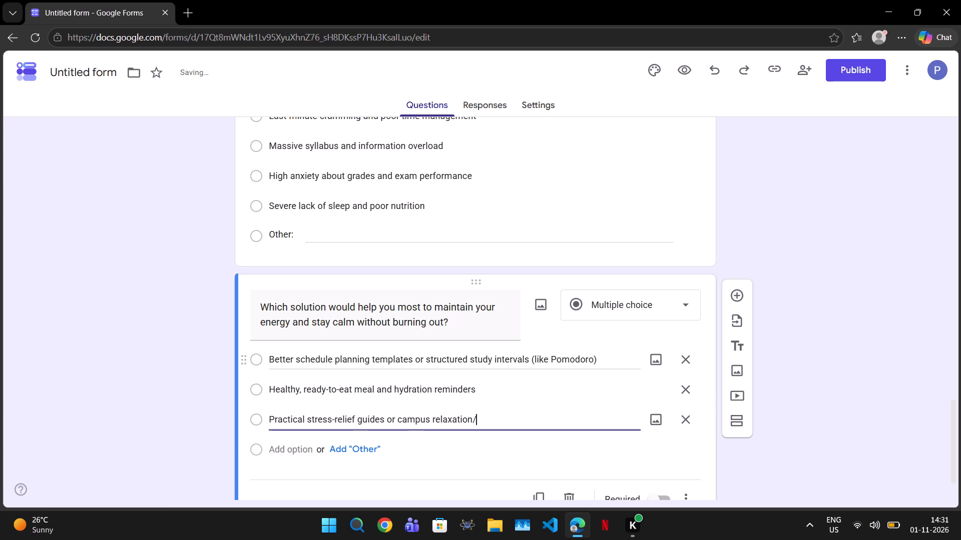
pyautogui.write('mental')
pyautogui.press('space')
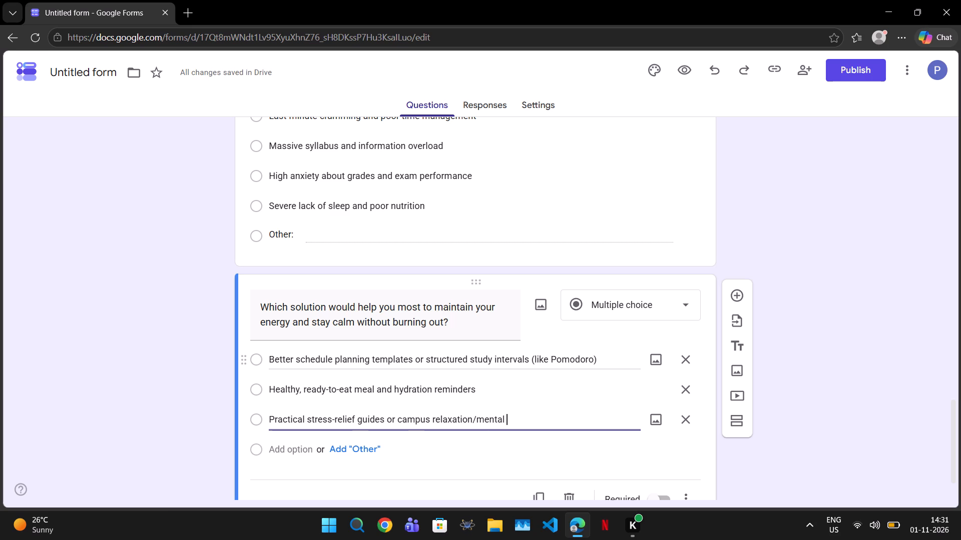
pyautogui.write('health')
pyautogui.press('space')
pyautogui.write('spaces')
# Add a fourth answer option to the solution question: "Peer study sessions to stay accountable and reduce panic".
pyautogui.press('Return')
pyautogui.press('BackSpace')
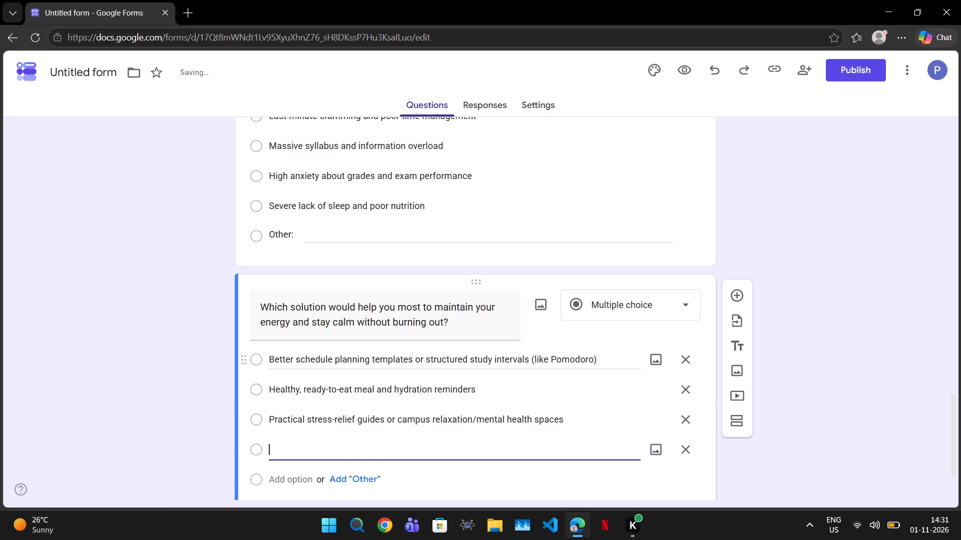
pyautogui.write('eer')
pyautogui.press('space')
pyautogui.write('study')
pyautogui.press('space')
pyautogui.write('sessios')
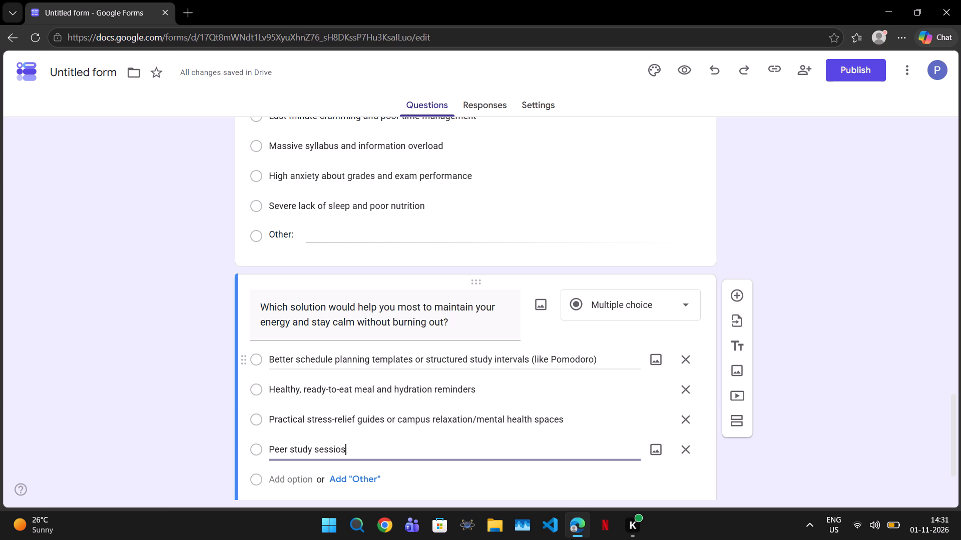
pyautogui.press('BackSpace')
pyautogui.write('ns')
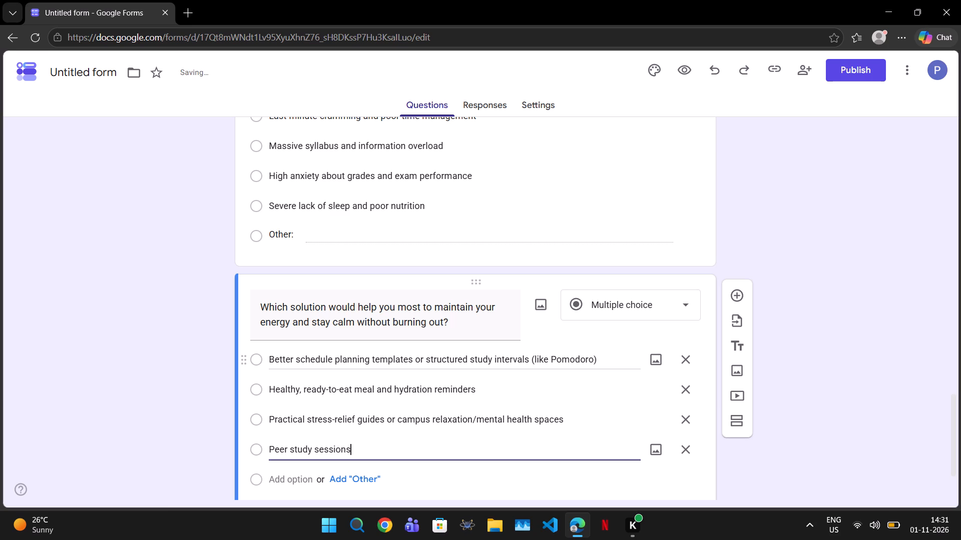
pyautogui.press('space')
pyautogui.write('to stay')
pyautogui.press('space')
pyautogui.write('accountable')
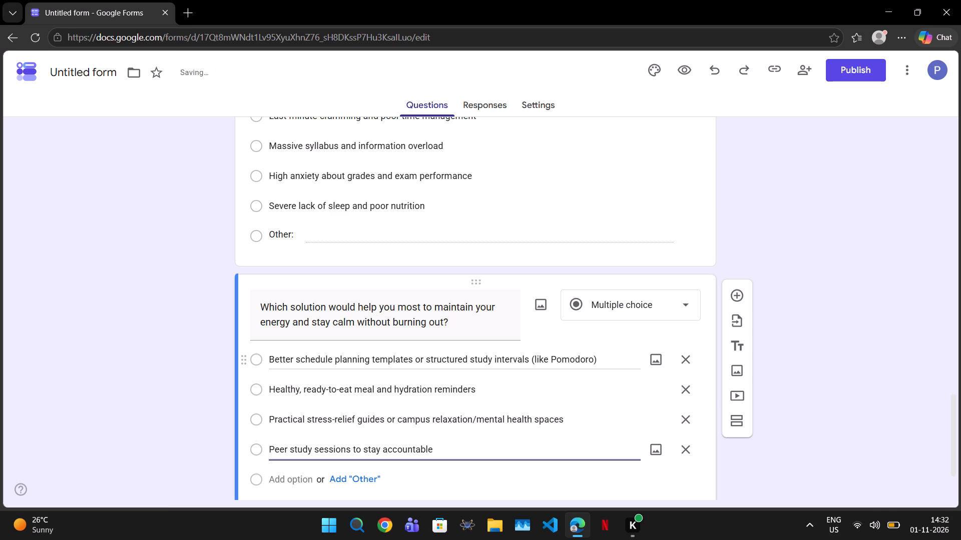
pyautogui.press('space')
pyautogui.write('and reduce')
pyautogui.press('space')
pyautogui.write('panic')
# Add an "Other" answer option to the solution question.
pyautogui.click(347, 473)
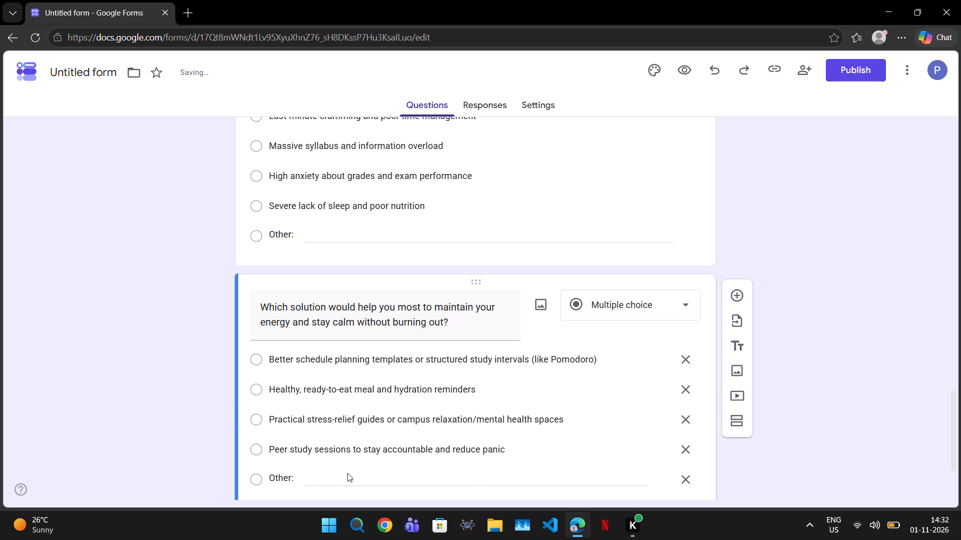
# Review the wording and answer options of the disrupting factor question and the solution question.
pyautogui.scroll(1, 388, 442)
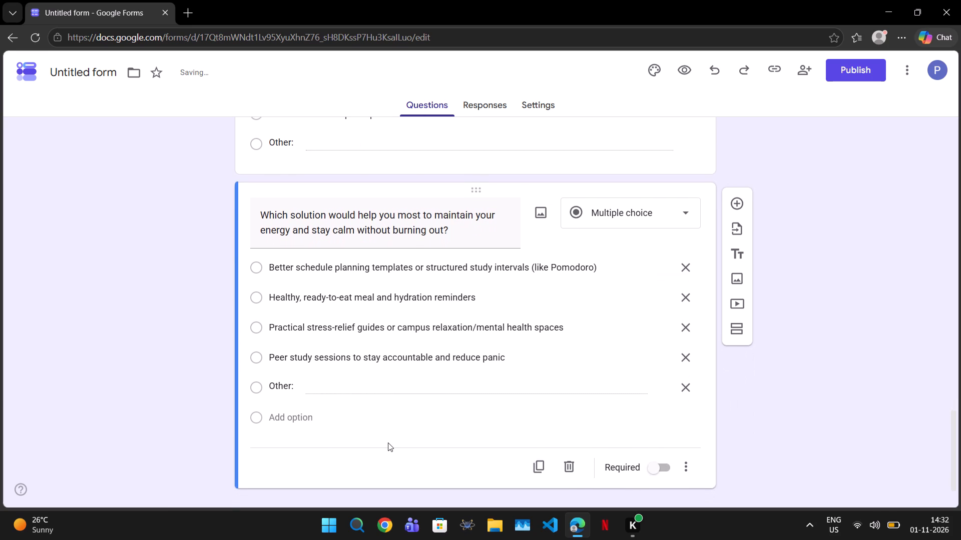
pyautogui.scroll(1, 388, 442)
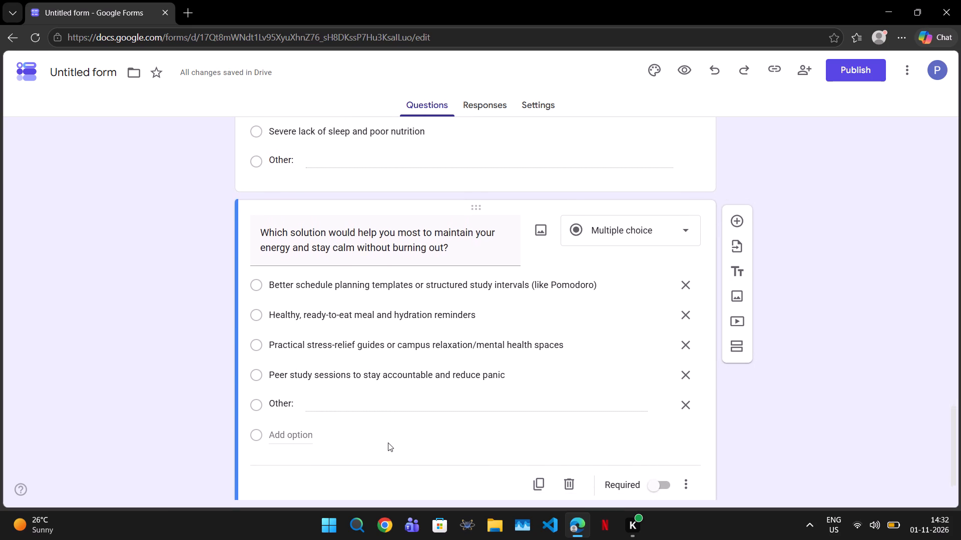
pyautogui.scroll(1, 388, 442)
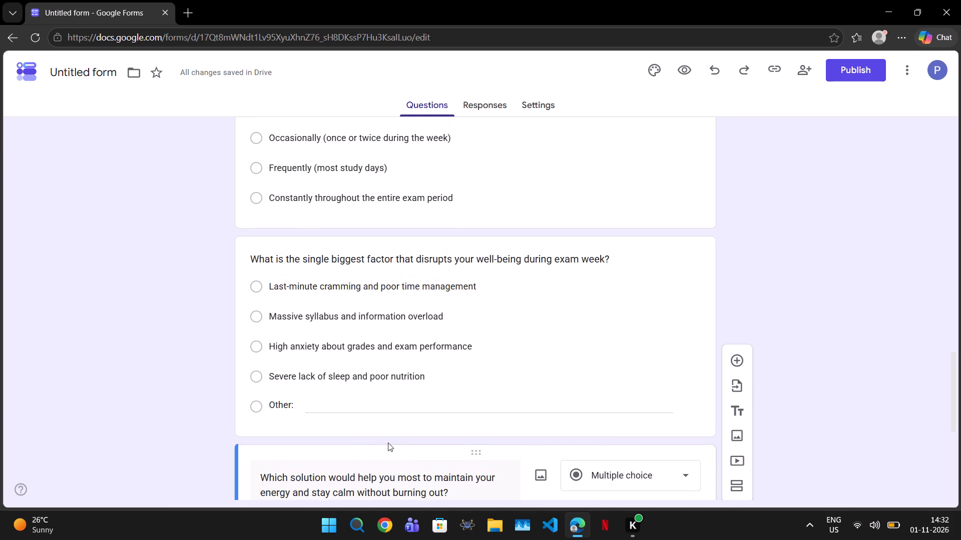
pyautogui.scroll(-2, 331, 296)
pyautogui.click(331, 296)
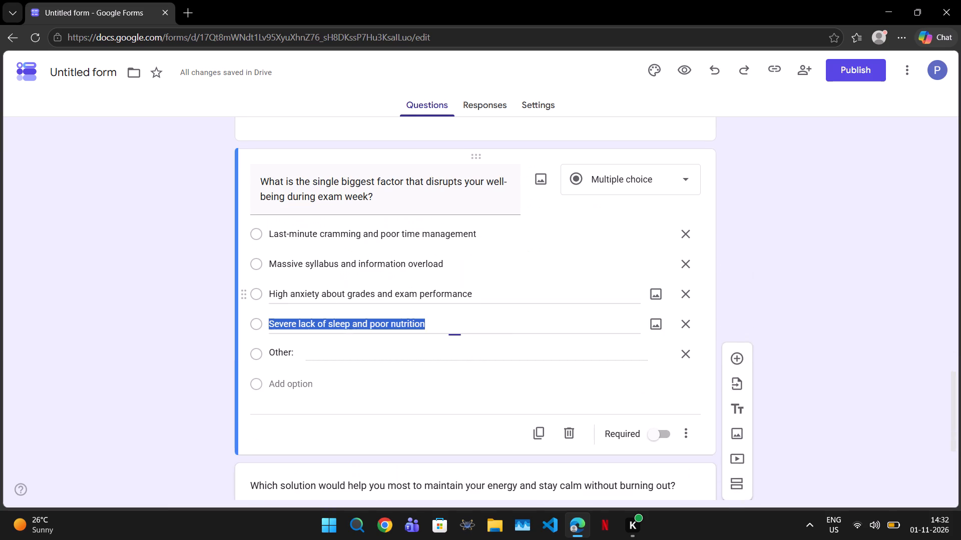
pyautogui.click(405, 372)
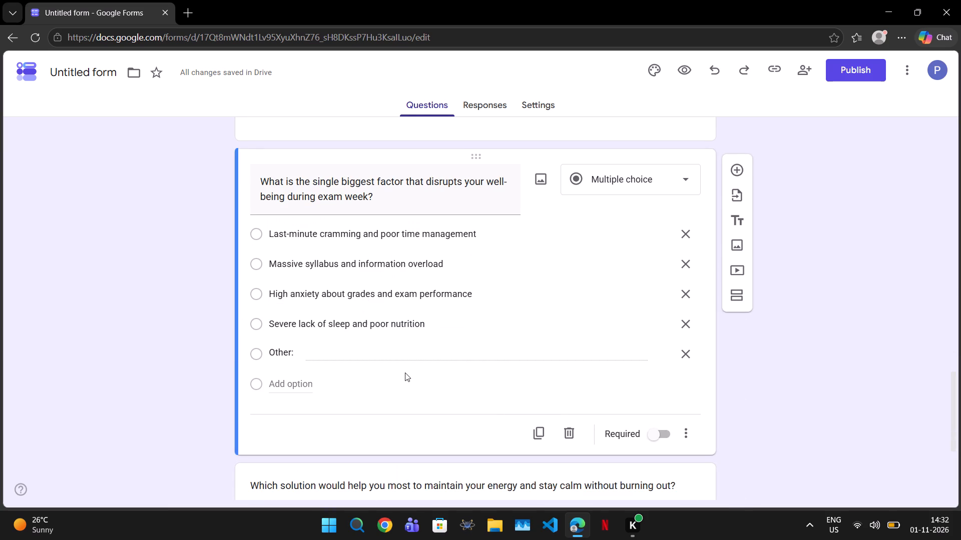
pyautogui.scroll(-4, 405, 372)
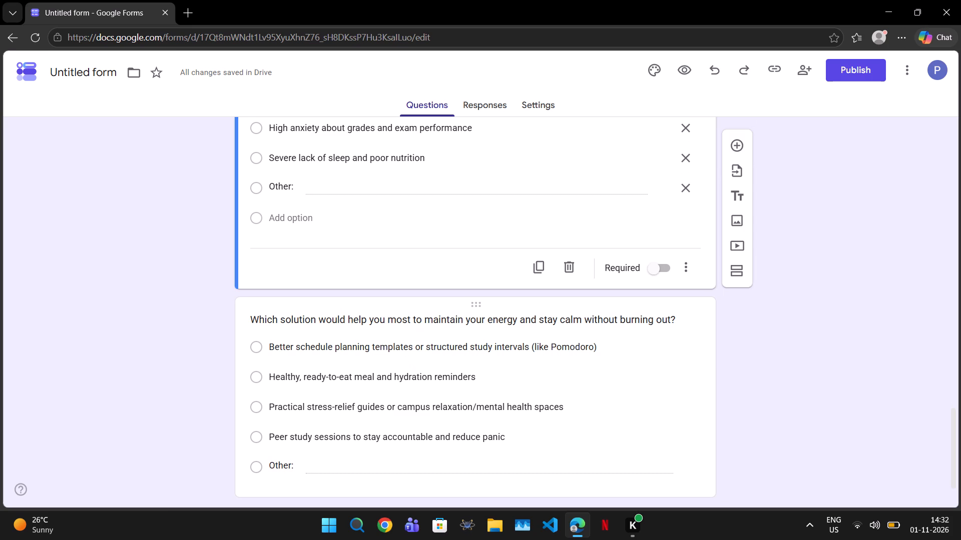
pyautogui.scroll(-2, 405, 372)
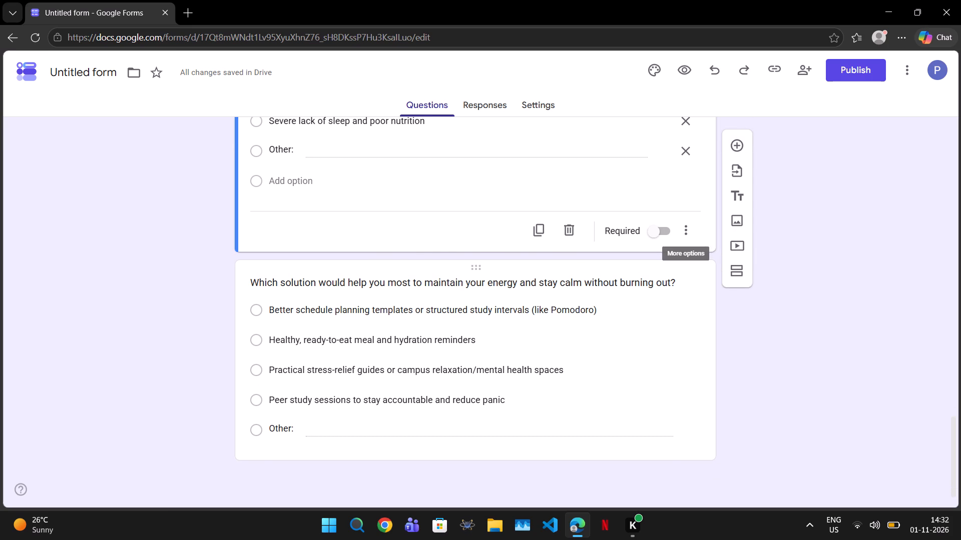
pyautogui.click(692, 363)
pyautogui.scroll(-3, 634, 368)
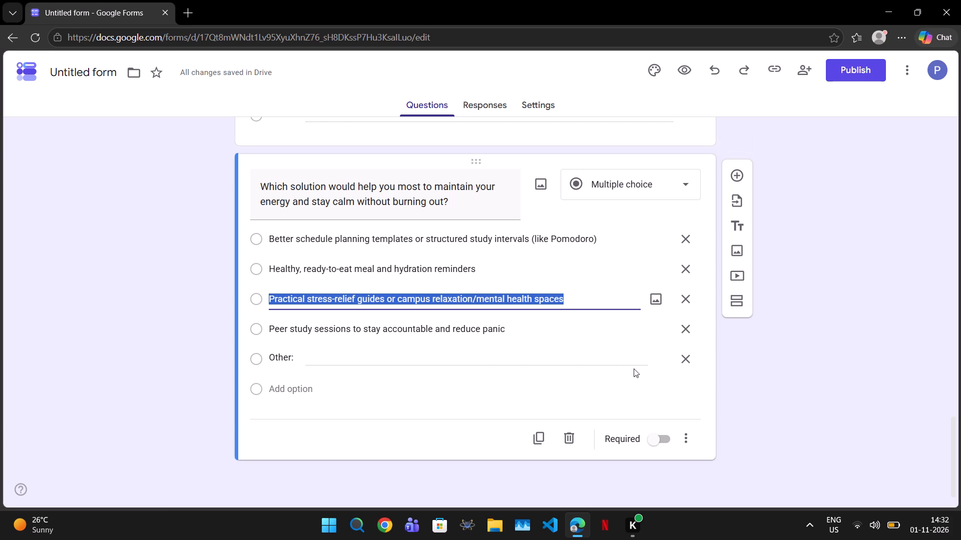
pyautogui.click(479, 386)
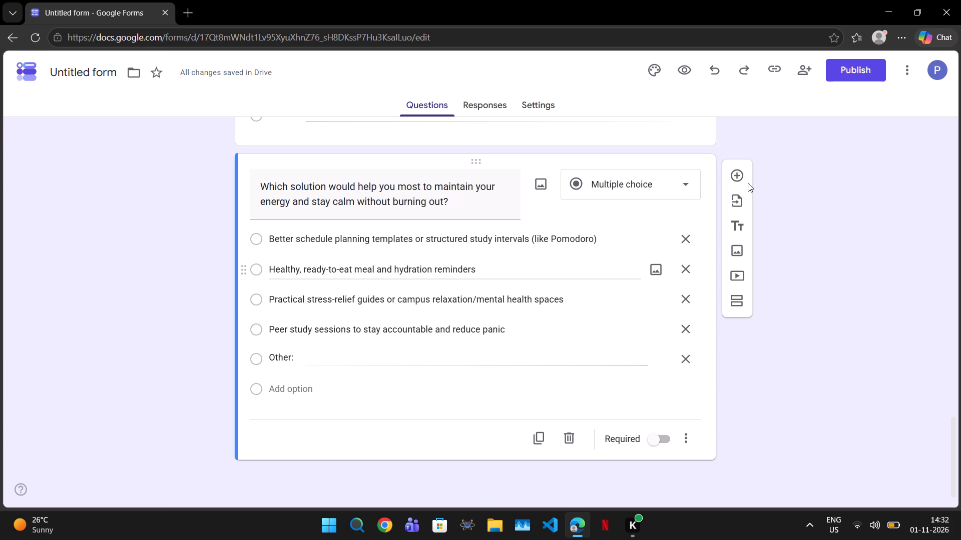
# Add a new question reading "Overall, how would you rate your ability to maintain healthy habits during an exam week?".
pyautogui.click(748, 183)
pyautogui.click(740, 181)
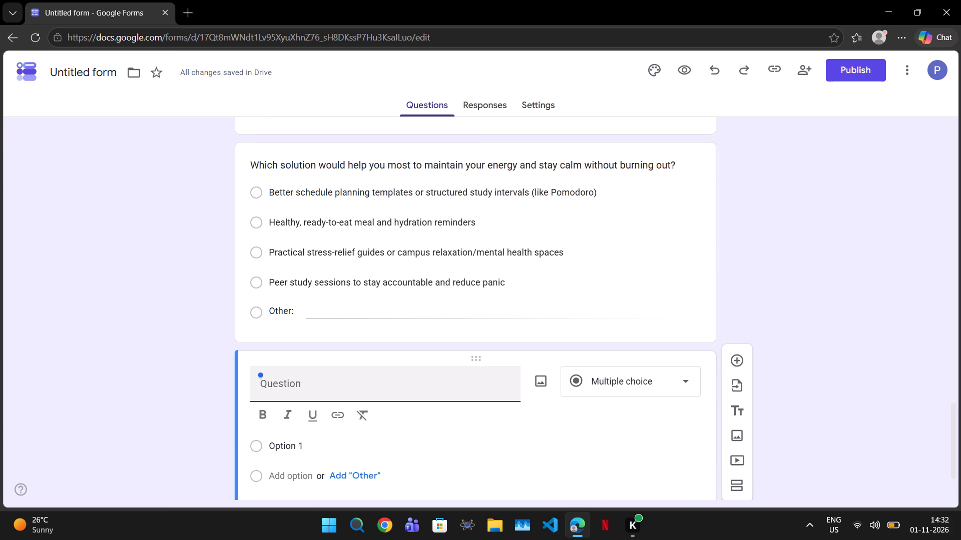
pyautogui.write('verakk')
pyautogui.press('BackSpace')
pyautogui.press('BackSpace')
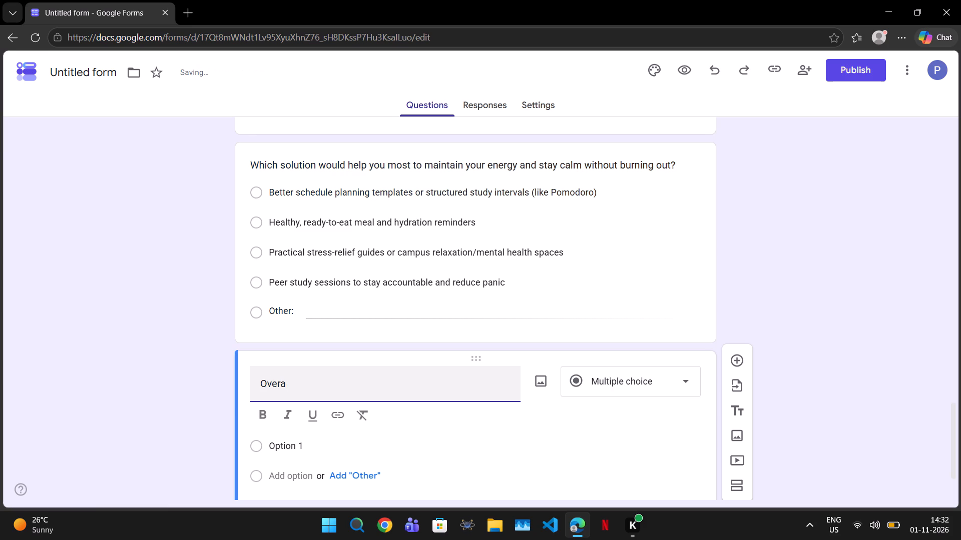
pyautogui.write('ll')
pyautogui.write(', how many')
pyautogui.press('BackSpace')
pyautogui.press('BackSpace')
pyautogui.press('BackSpace')
pyautogui.press('BackSpace')
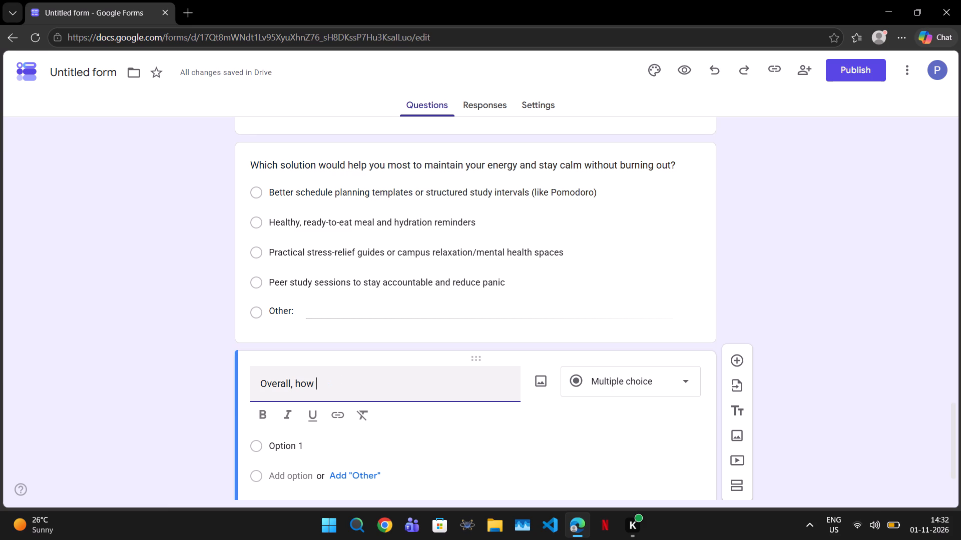
pyautogui.write('would you rate')
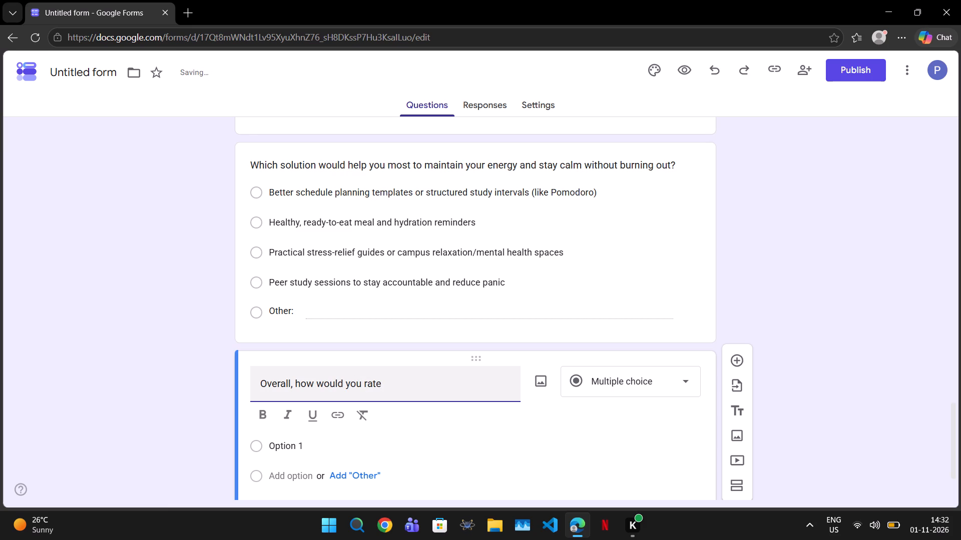
pyautogui.press('space')
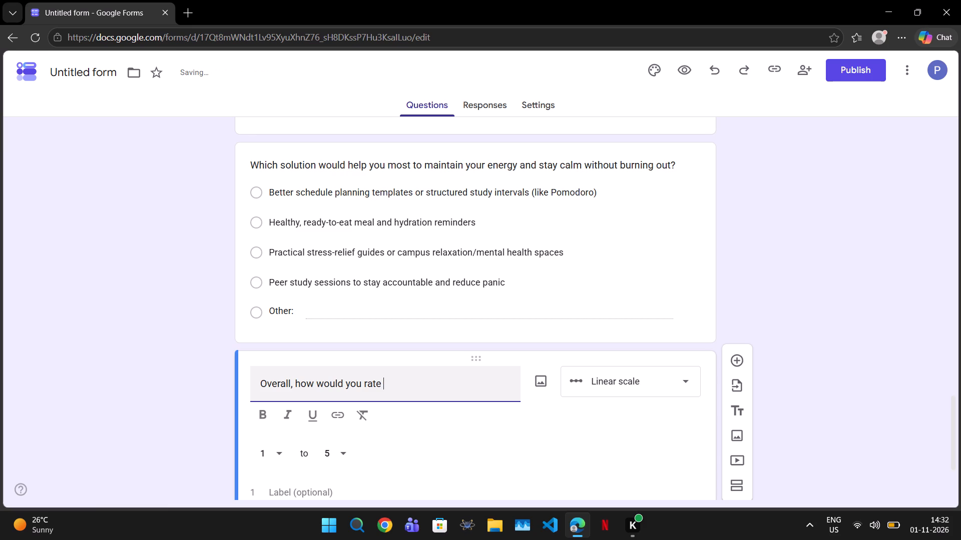
pyautogui.write('your ability')
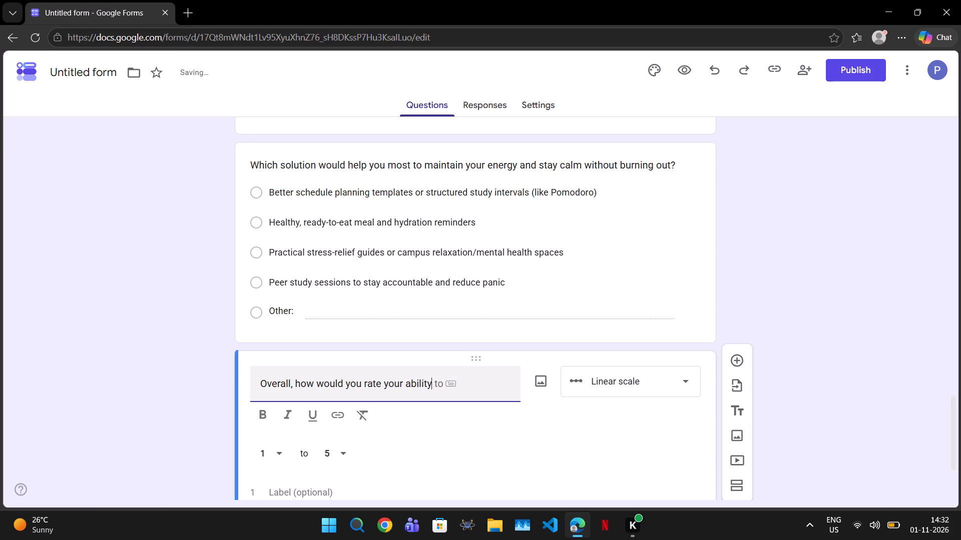
pyautogui.press('space')
pyautogui.write('to maintain')
pyautogui.press('space')
pyautogui.write('healthy')
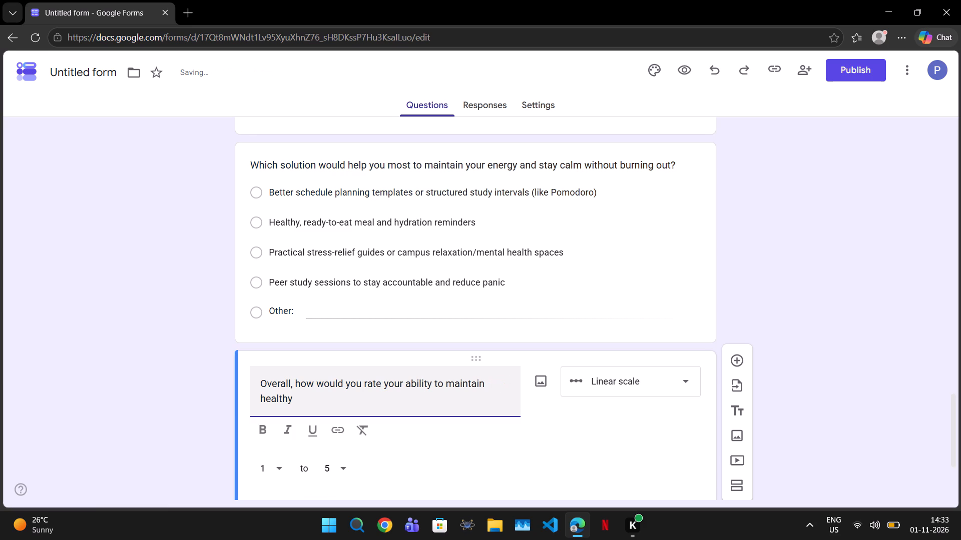
pyautogui.press('space')
pyautogui.write('habits during')
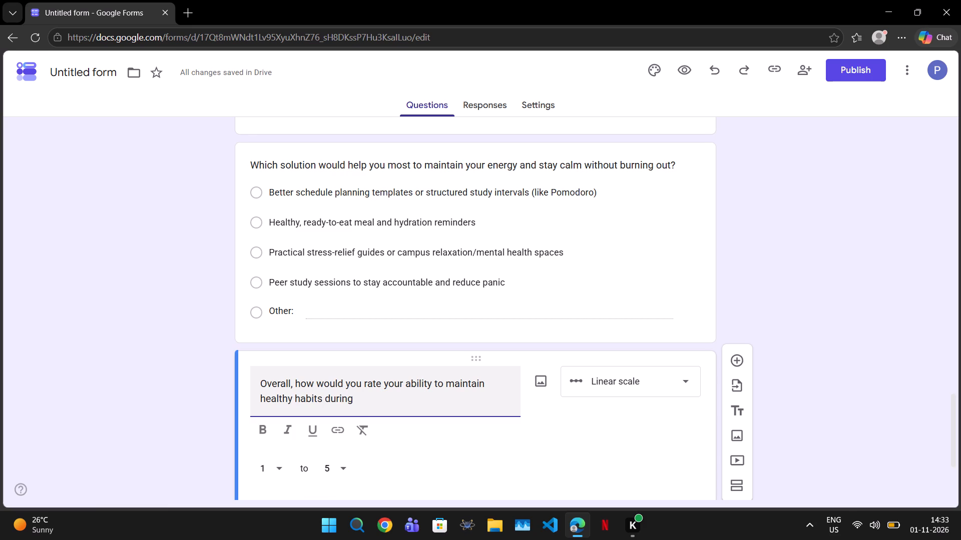
pyautogui.press('space')
pyautogui.write('and')
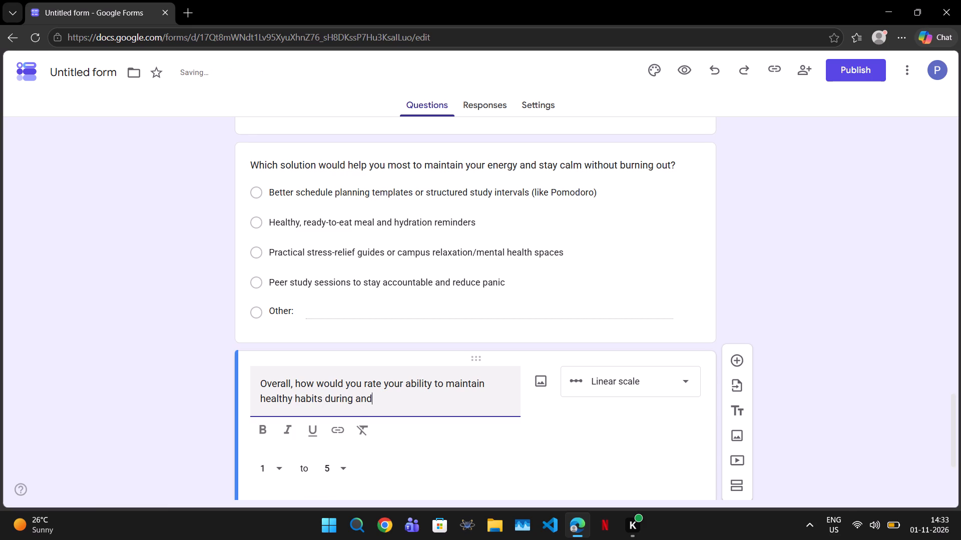
pyautogui.press('BackSpace')
pyautogui.press('space')
pyautogui.write('exam week')
pyautogui.hotkey('shift', '?')
# Change the healthy habits rating question's type to Multiple choice.
pyautogui.scroll(-2, 444, 394)
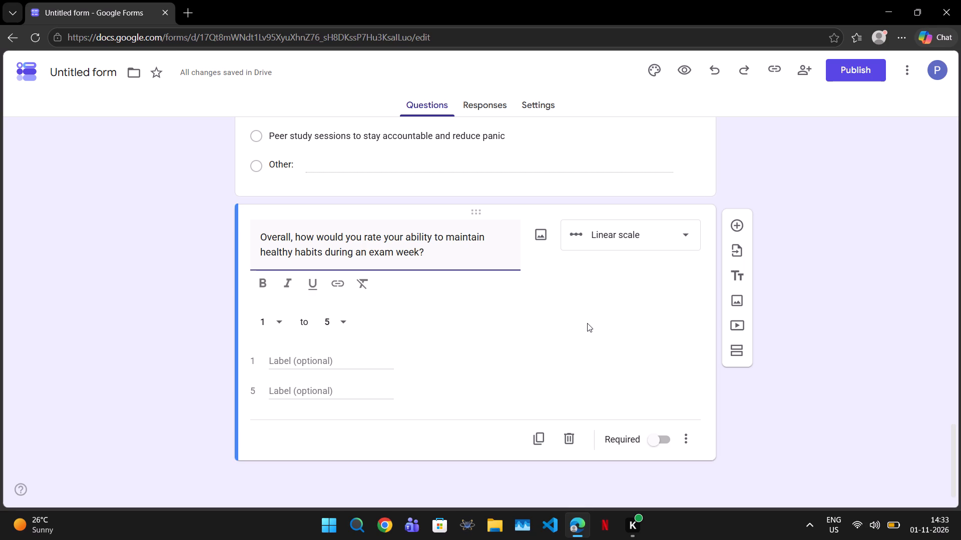
pyautogui.click(607, 235)
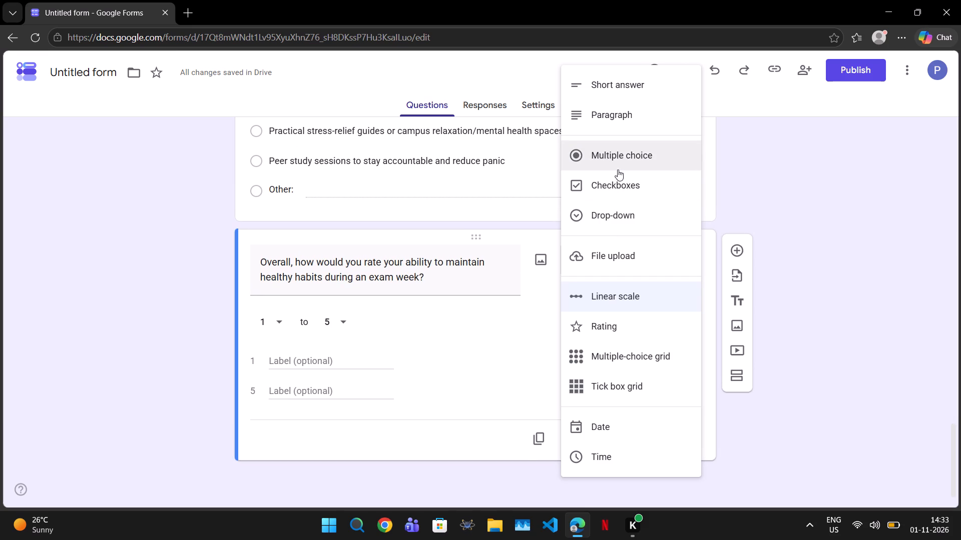
pyautogui.click(618, 169)
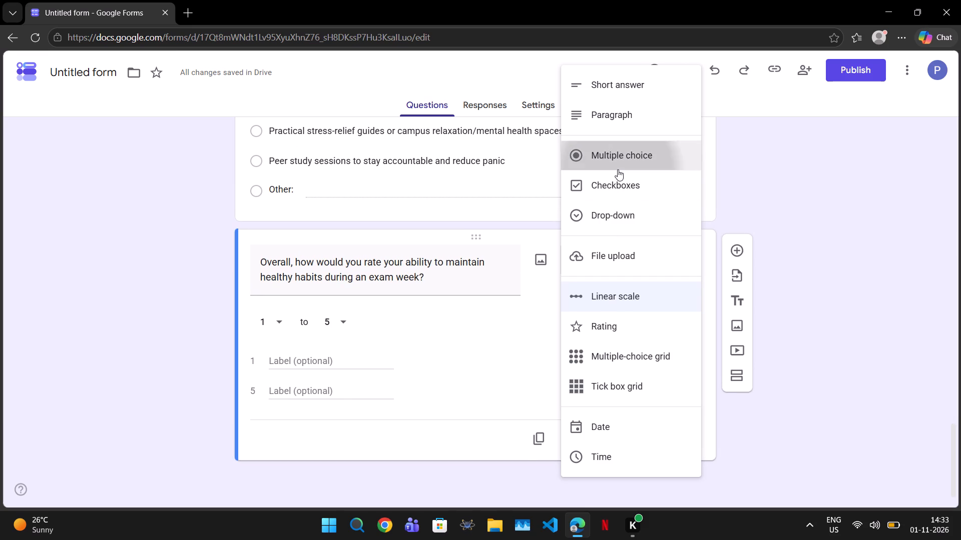
# Set the first answer option of the healthy habits question to "Very poor (Healthy routines collapse entirely)".
pyautogui.click(352, 361)
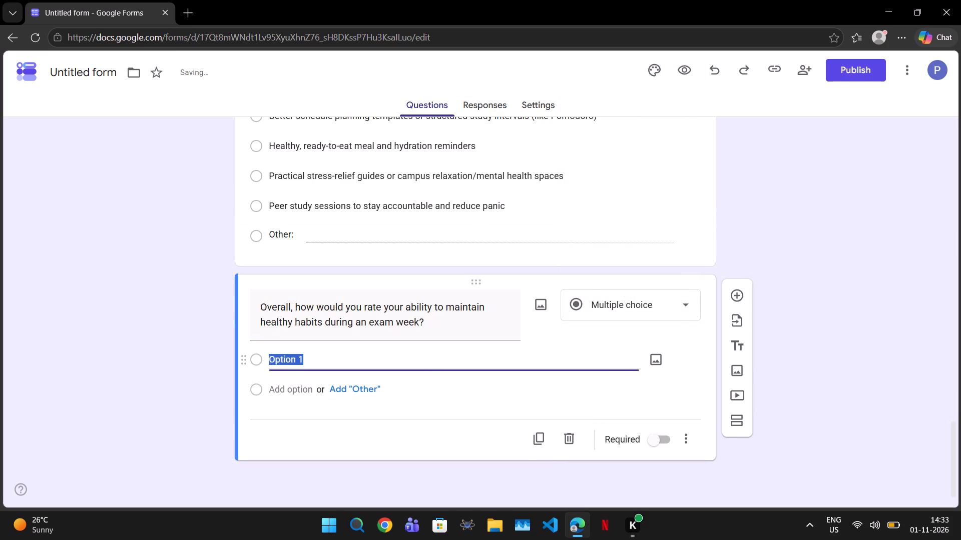
pyautogui.press('BackSpace')
pyautogui.write('ery')
pyautogui.press('space')
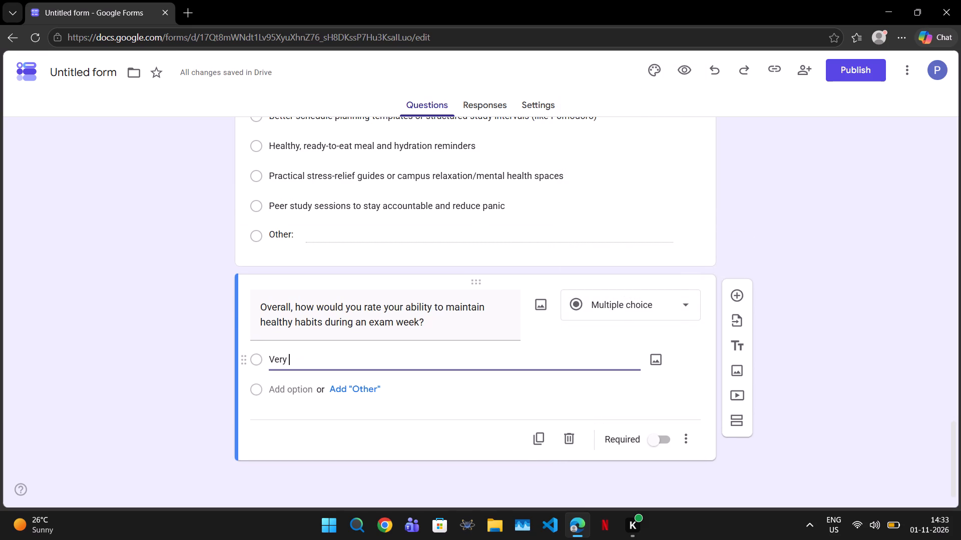
pyautogui.write('poor')
pyautogui.press('space')
pyautogui.write('(')
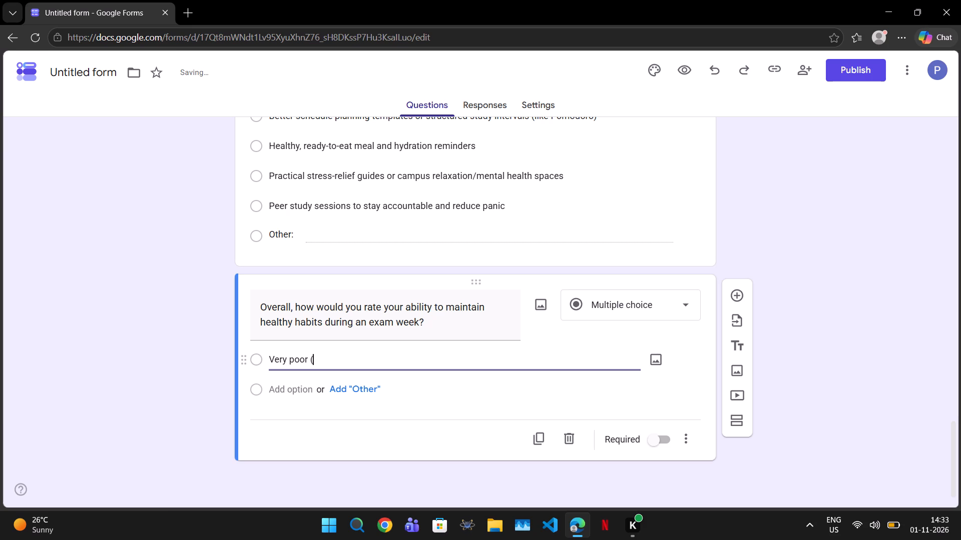
pyautogui.write('ealthy')
pyautogui.press('space')
pyautogui.write('routines')
pyautogui.press('space')
pyautogui.write('colla')
pyautogui.write('pse entirely)')
# Add a second answer option to the healthy habits question: "Below average (I manage basic hygiene/meals, but everything else slips)".
pyautogui.press('Return')
pyautogui.press('BackSpace')
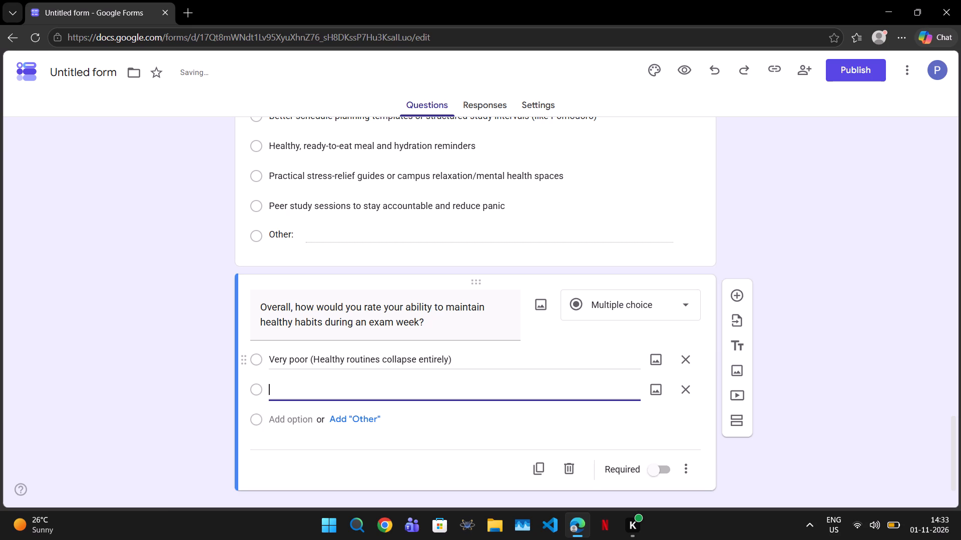
pyautogui.write('elow average ()')
pyautogui.press('Left')
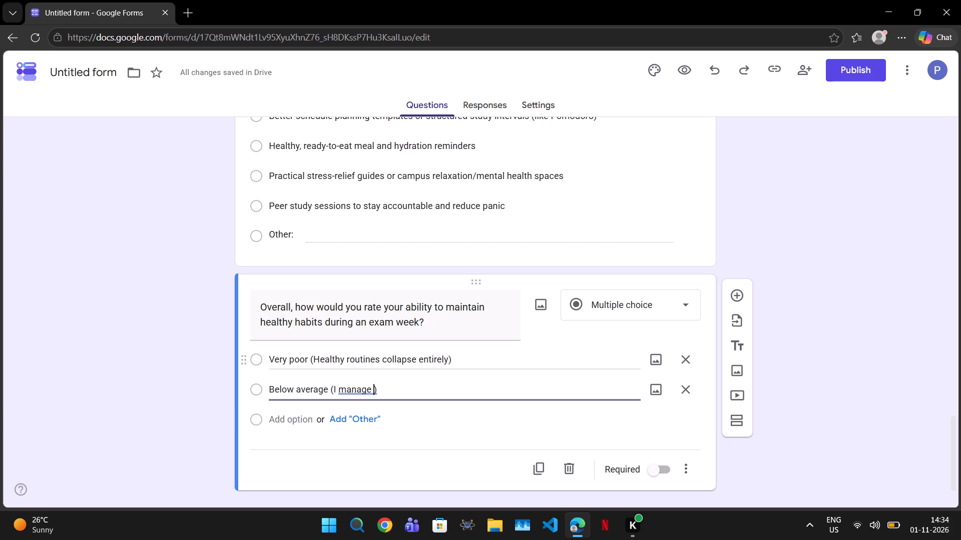
pyautogui.write('basic hygene')
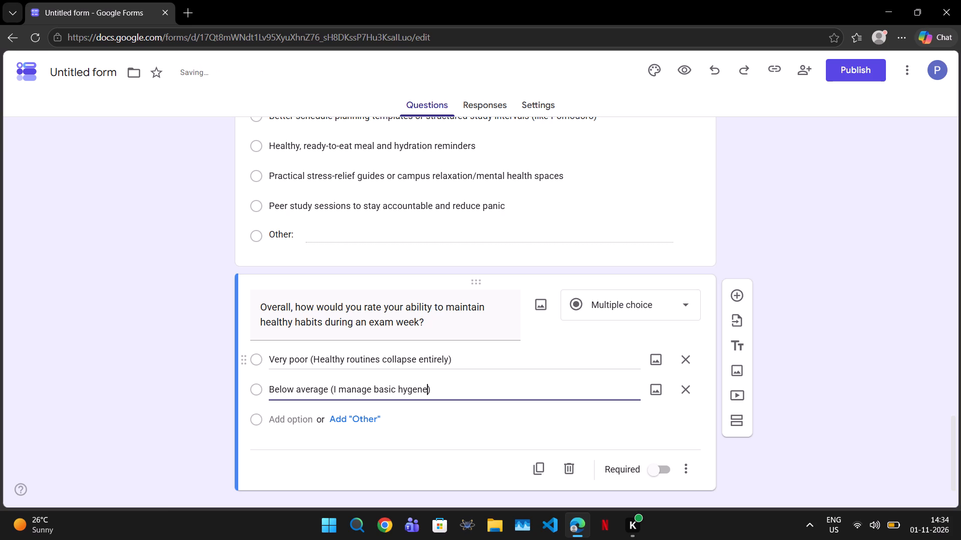
pyautogui.press('/')
pyautogui.press('space')
pyautogui.write('meals')
pyautogui.press('Left')
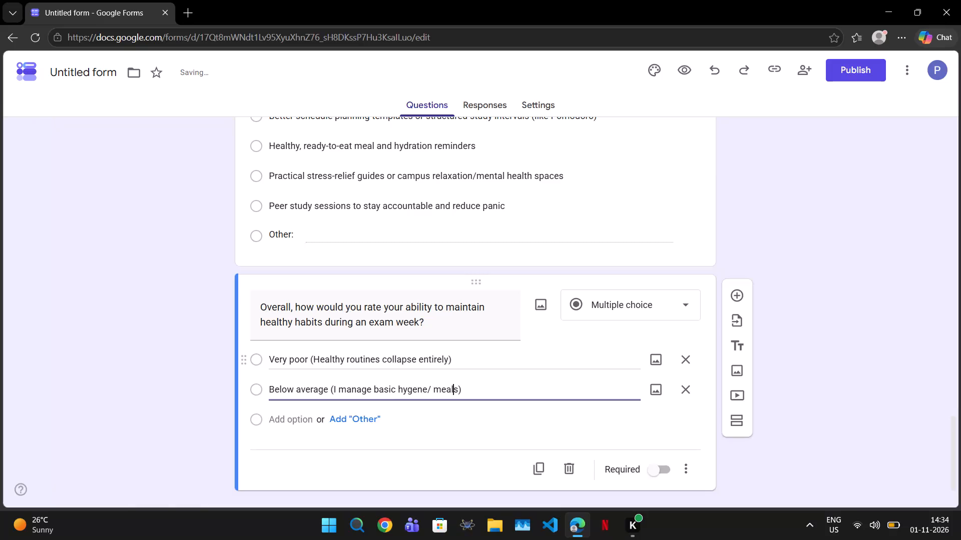
pyautogui.press('Left')
pyautogui.press('Left')
pyautogui.press('Left')
pyautogui.press('Left')
pyautogui.press('BackSpace')
pyautogui.press('Right')
pyautogui.press('Right')
pyautogui.press('Right')
pyautogui.press('Right')
pyautogui.press('Right')
pyautogui.press(',')
pyautogui.press('space')
pyautogui.write('but everythin')
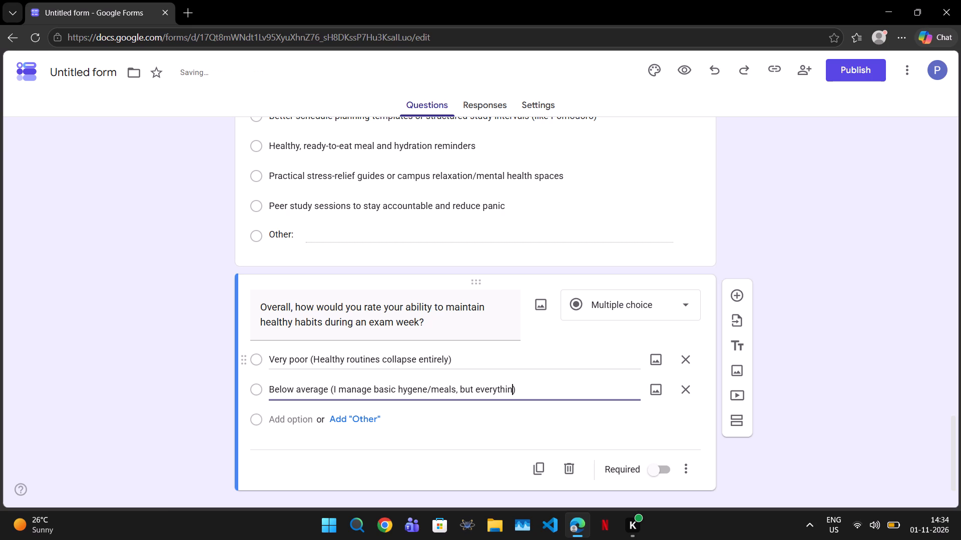
pyautogui.write('ng')
pyautogui.press('BackSpace')
pyautogui.press('BackSpace')
pyautogui.write('g else slips')
pyautogui.click(416, 391)
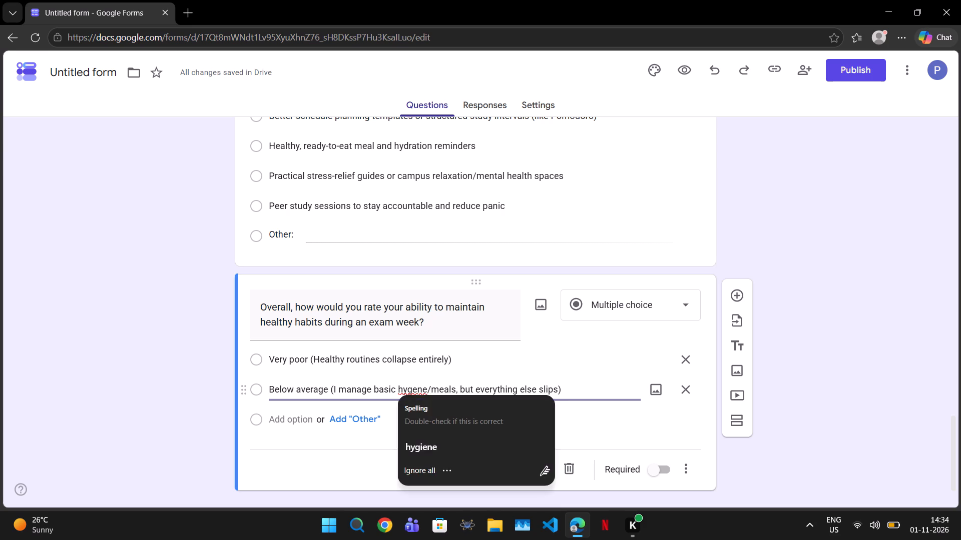
pyautogui.press('BackSpace')
pyautogui.write('ie')
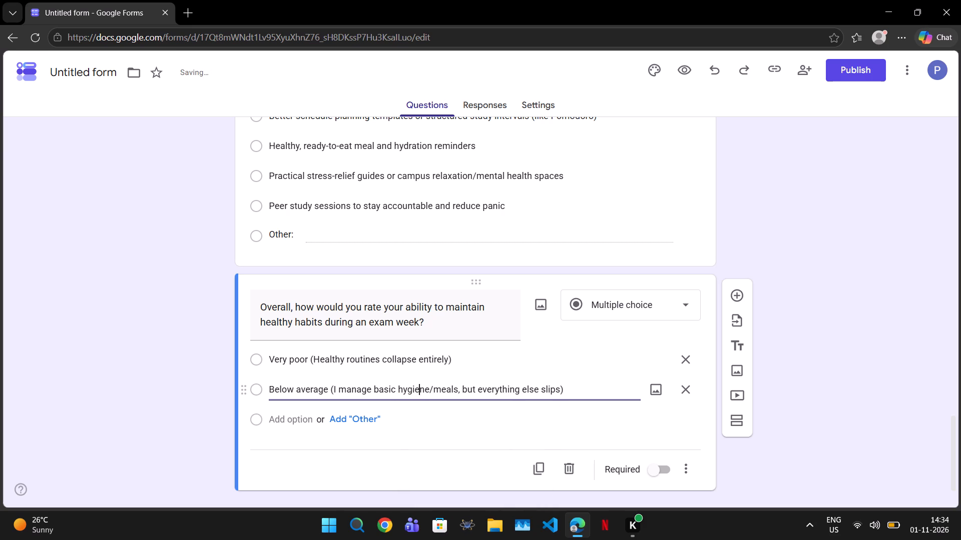
# Add a third answer option to the healthy habits question: "Average (I get by, but feel drained)".
pyautogui.click(562, 390)
pyautogui.press('Return')
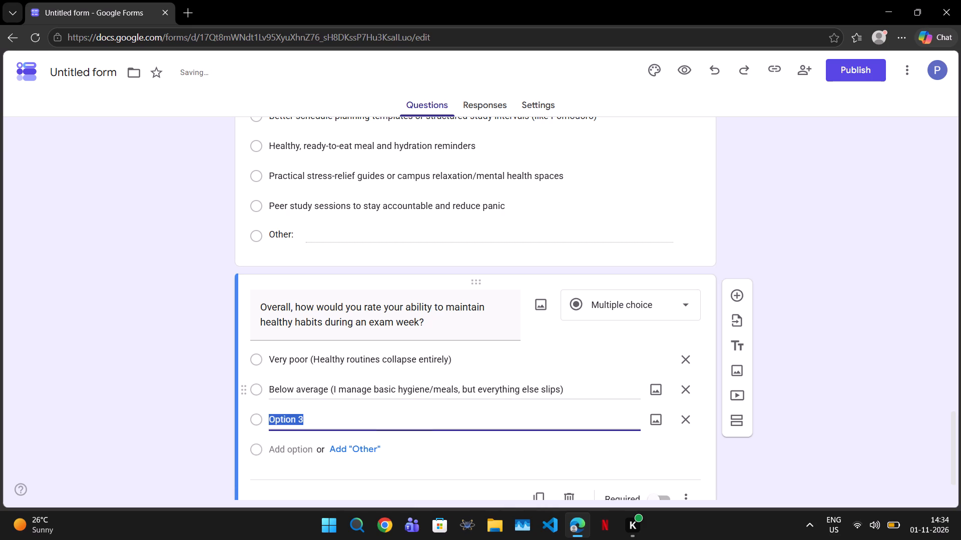
pyautogui.press('BackSpace')
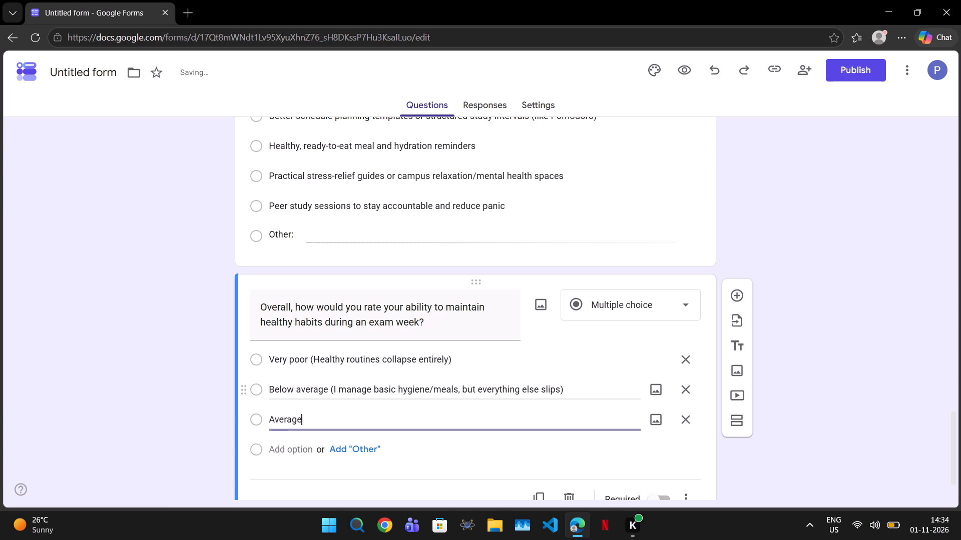
pyautogui.press('space')
pyautogui.write('()')
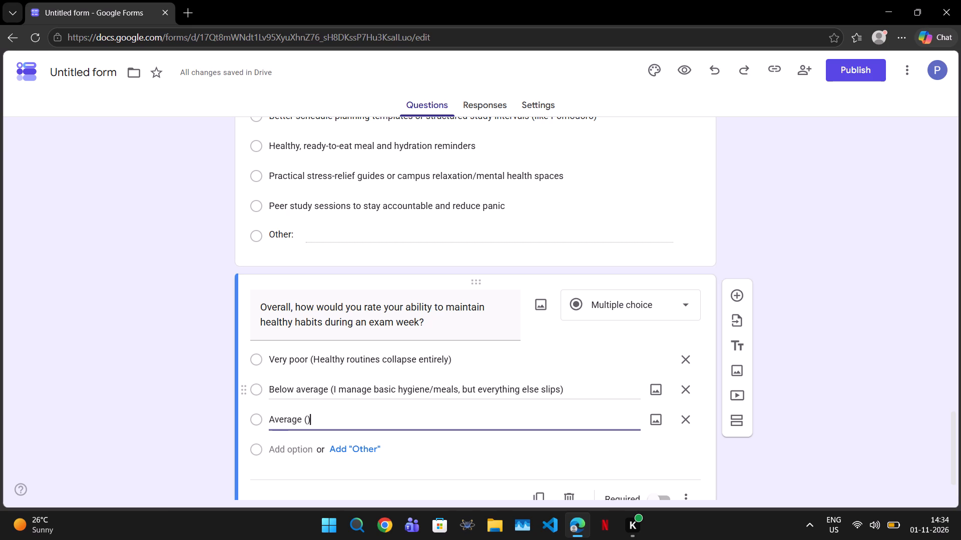
pyautogui.press('Left')
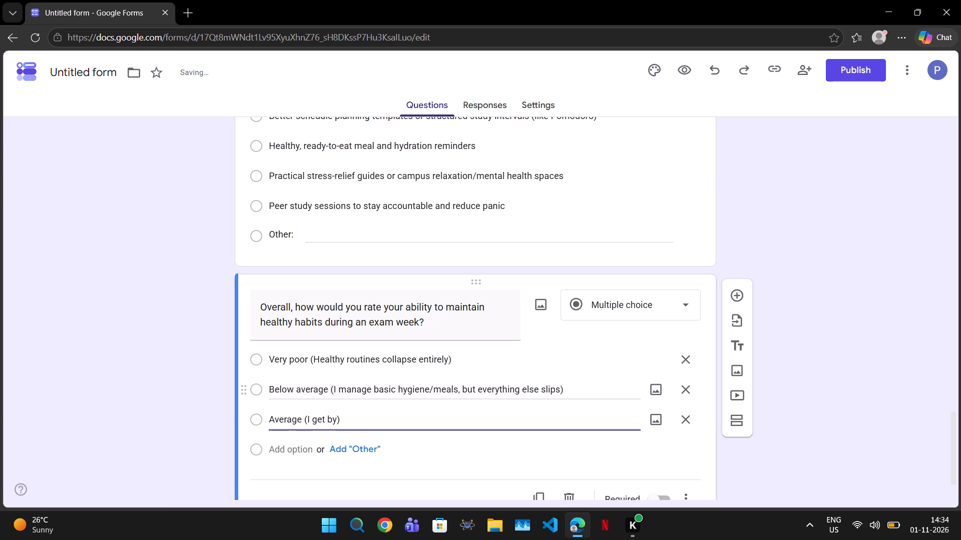
pyautogui.write(', but feel')
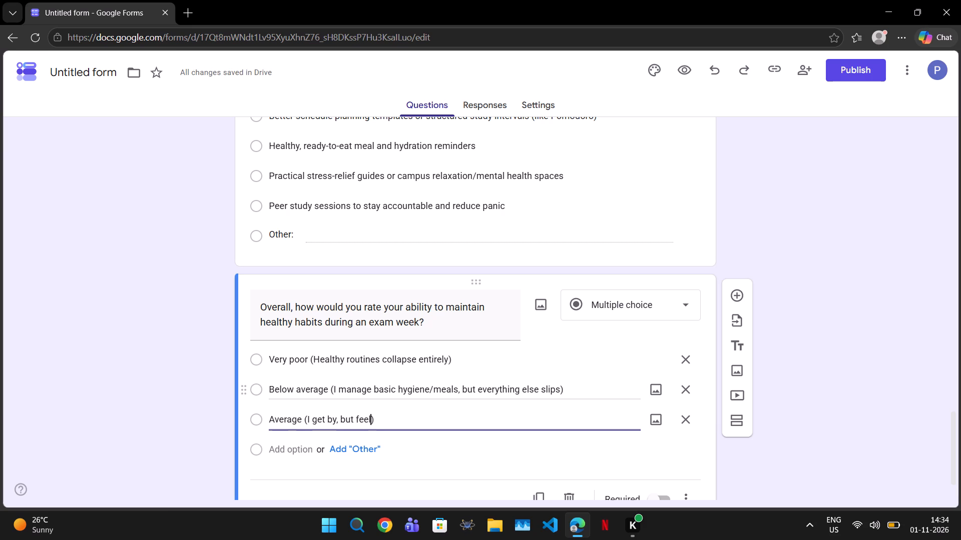
pyautogui.press('space')
pyautogui.write('drained')
pyautogui.press('Right')
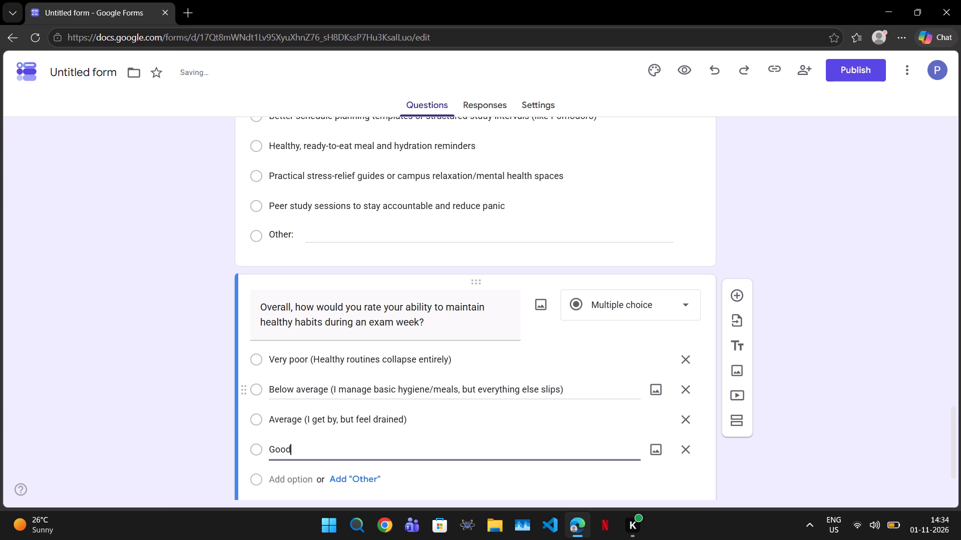
# Add a fourth answer option to the healthy habits question: "Good (I maintain decent sleep, food, and energy management)".
pyautogui.hotkey('shift', '(')
pyautogui.press('BackSpace')
pyautogui.press('space')
pyautogui.write('()')
pyautogui.press('Left')
pyautogui.press('space')
pyautogui.write('dece')
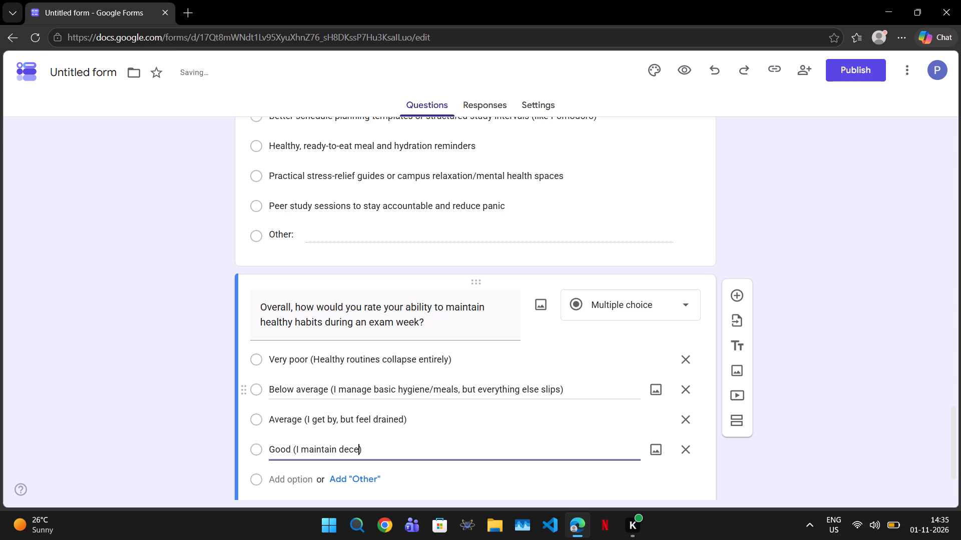
pyautogui.write('nt sleep')
pyautogui.write(',f')
pyautogui.press('BackSpace')
pyautogui.press('space')
pyautogui.write('food')
pyautogui.write(', and')
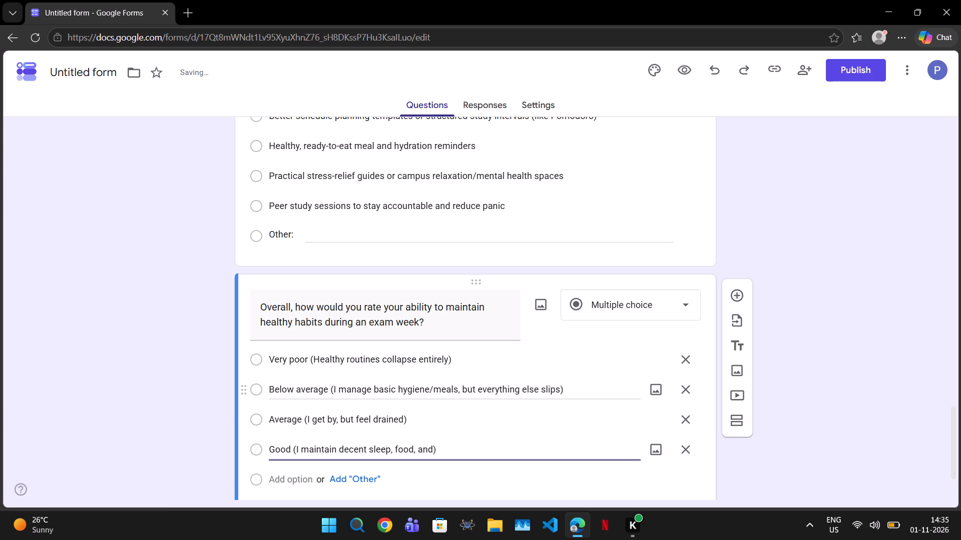
pyautogui.press('space')
pyautogui.write('energy')
pyautogui.press('space')
pyautogui.write('managmen')
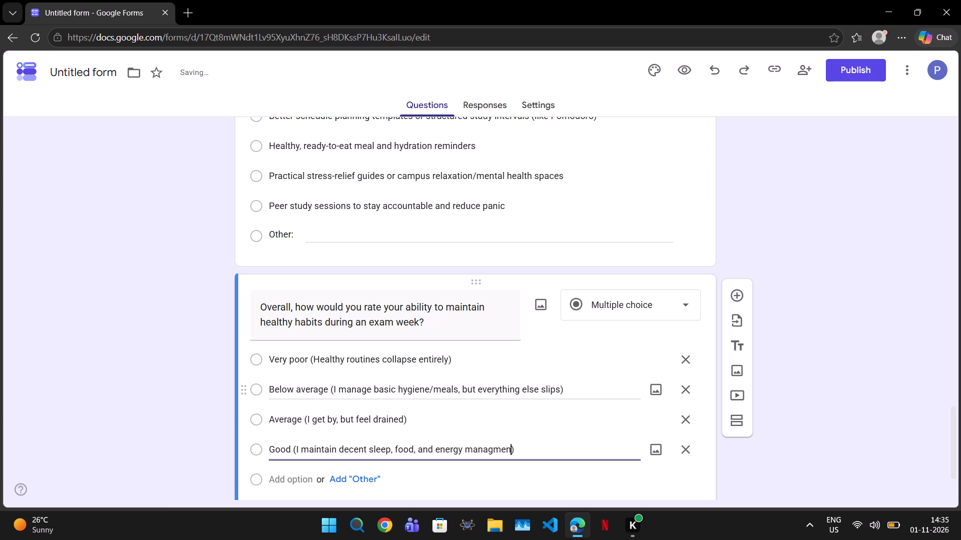
pyautogui.press('BackSpace')
pyautogui.press('BackSpace')
pyautogui.press('BackSpace')
pyautogui.write('eme')
pyautogui.write('nt')
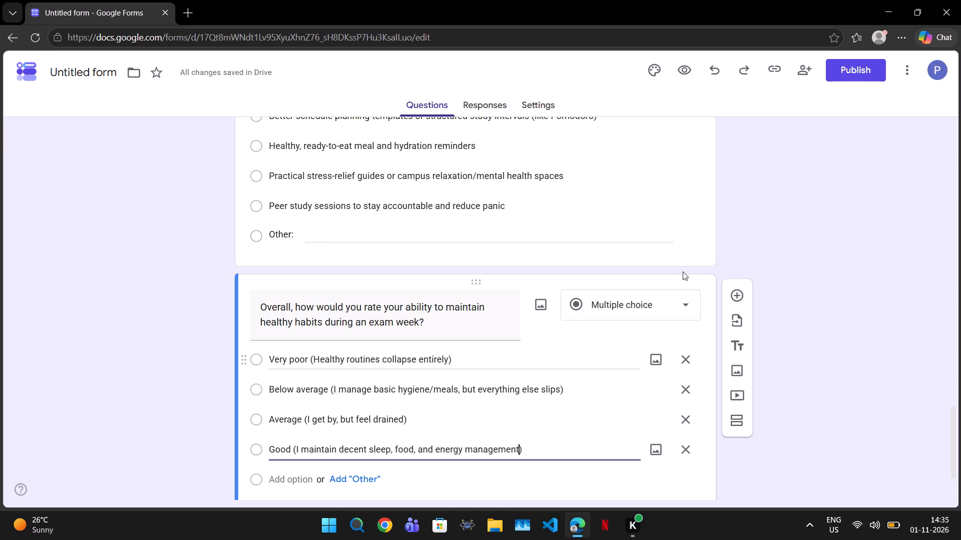
# Begin the form description: "This short interview-style survey aims to understand the daily routines, energy levels, and stress factor students face during exam weeks".
pyautogui.scroll(5, 494, 218)
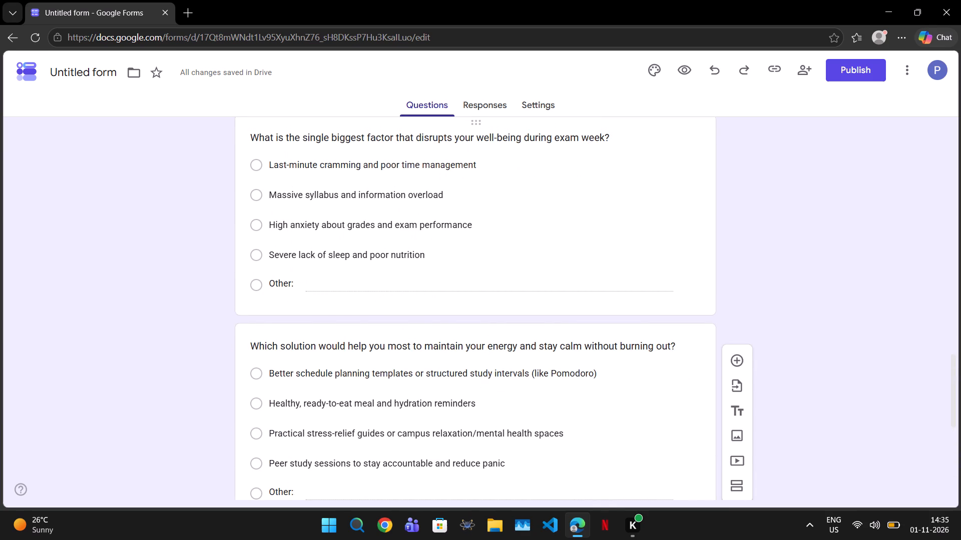
pyautogui.scroll(4, 494, 218)
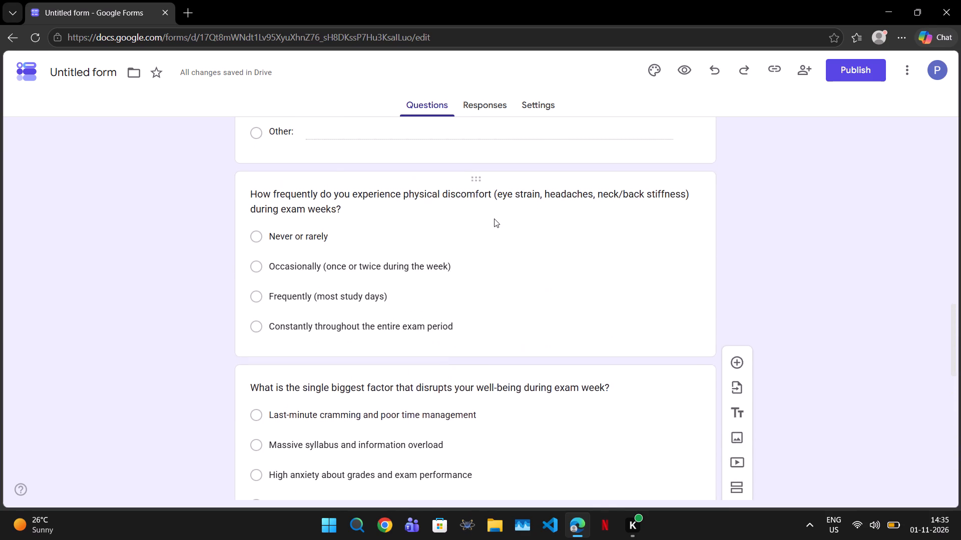
pyautogui.scroll(3, 494, 218)
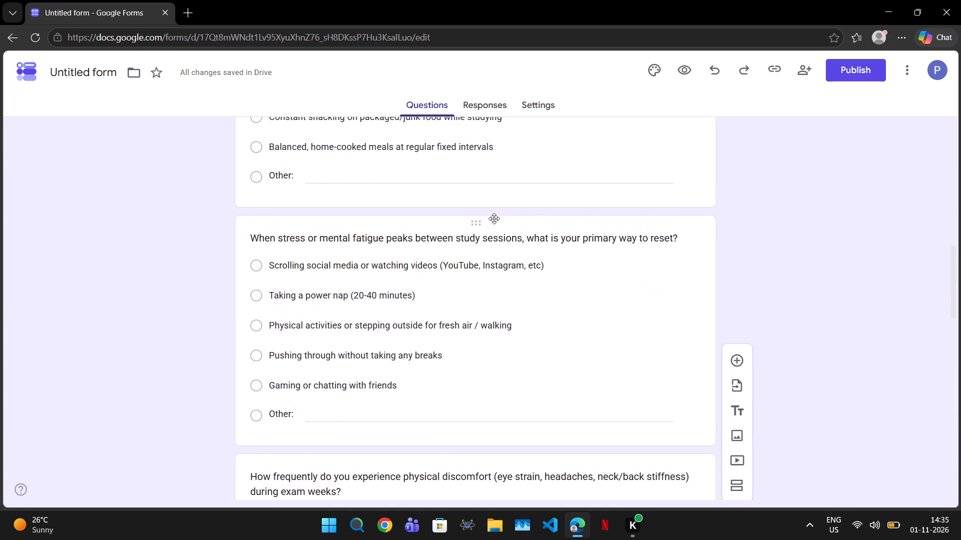
pyautogui.scroll(13, 494, 218)
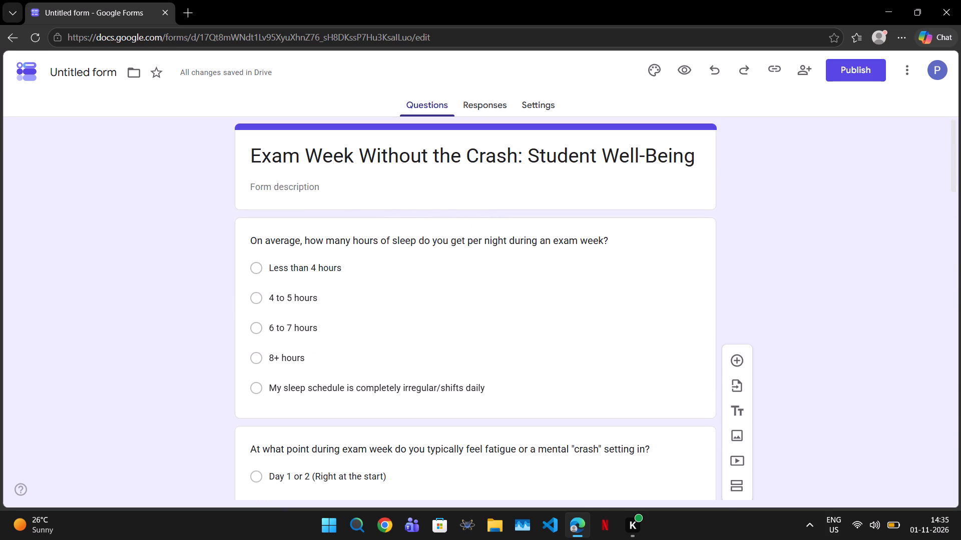
pyautogui.click(351, 188)
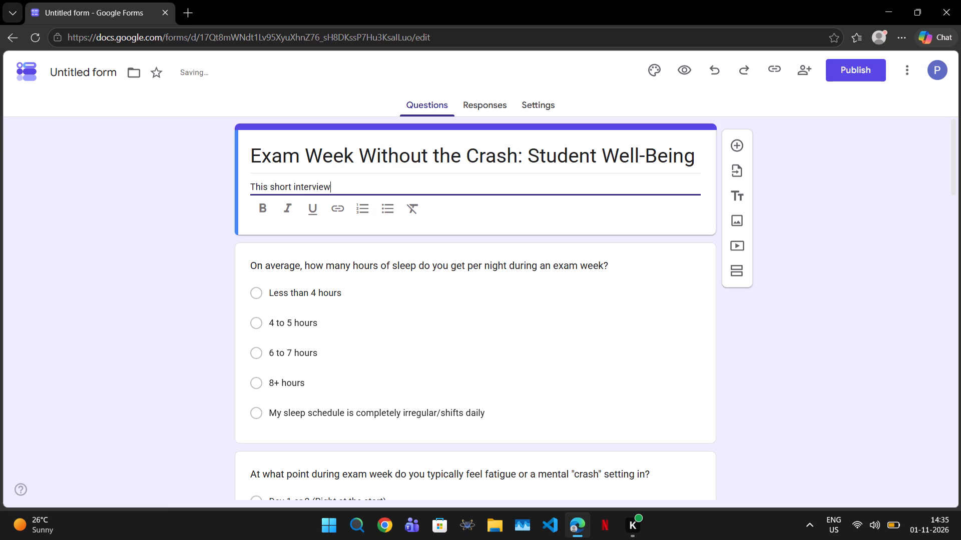
pyautogui.press('-')
pyautogui.write('style survey')
pyautogui.press('space')
pyautogui.write('aims to understand')
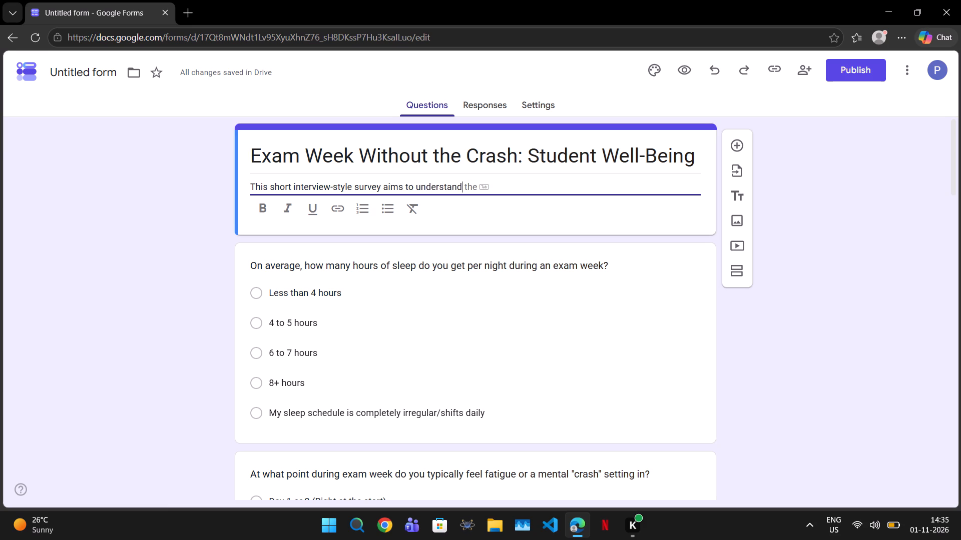
pyautogui.press('space')
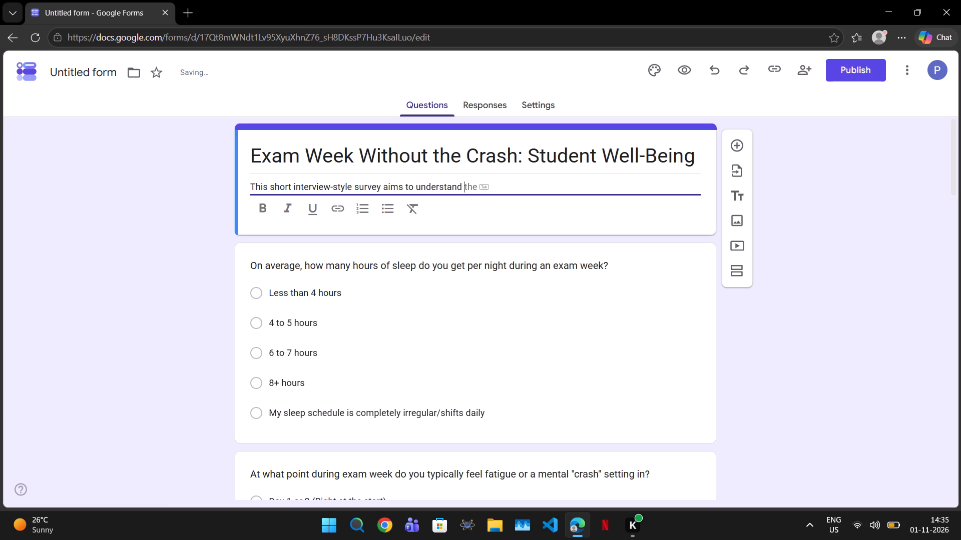
pyautogui.write('the daily routi')
pyautogui.write('nes')
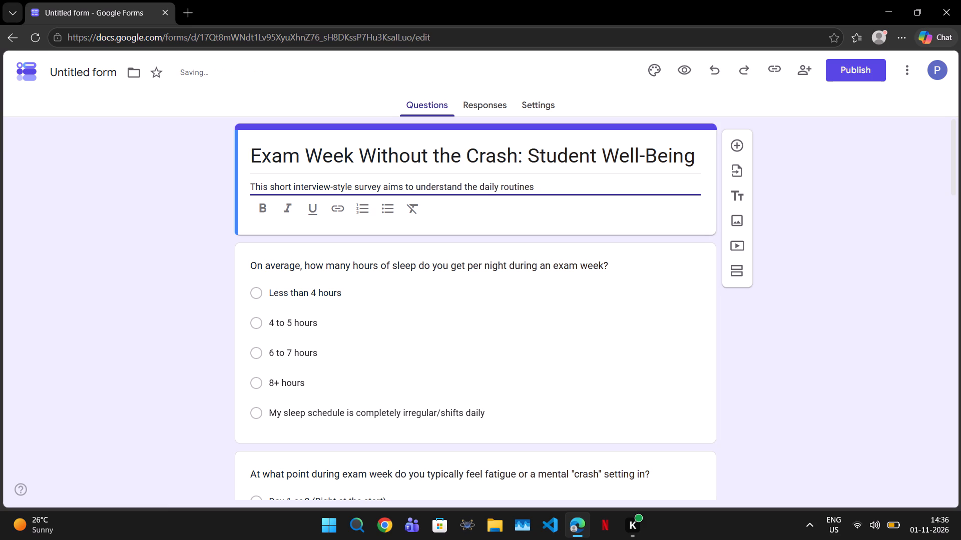
pyautogui.write(', energy keves')
pyautogui.press('BackSpace')
pyautogui.press('BackSpace')
pyautogui.press('BackSpace')
pyautogui.press('BackSpace')
pyautogui.press('BackSpace')
pyautogui.write('levels')
pyautogui.write(', and')
pyautogui.press('space')
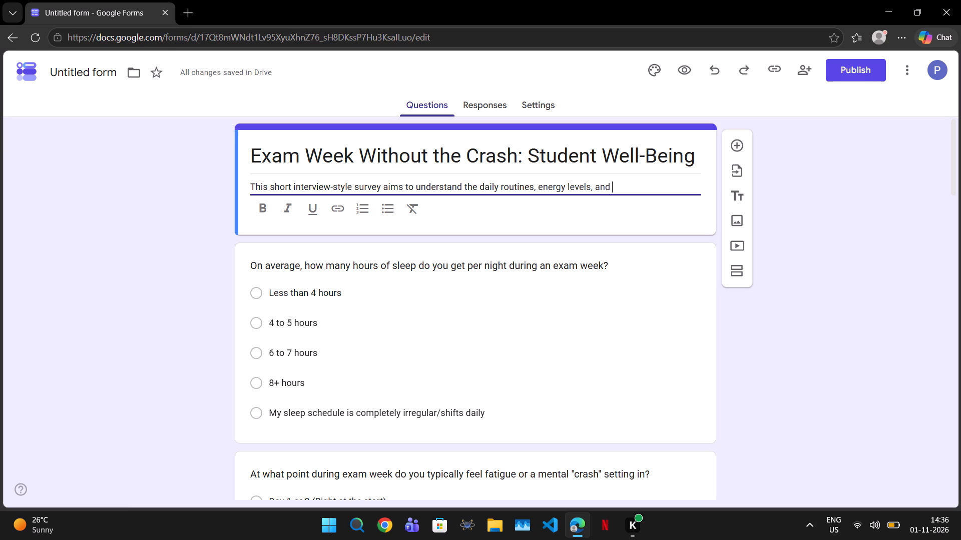
pyautogui.write('stress factor')
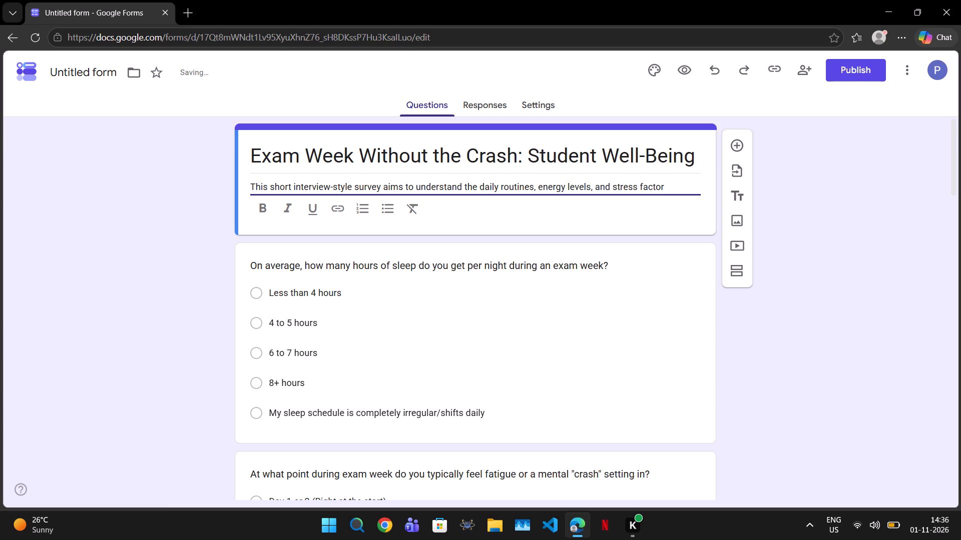
pyautogui.press('space')
pyautogui.write('students face')
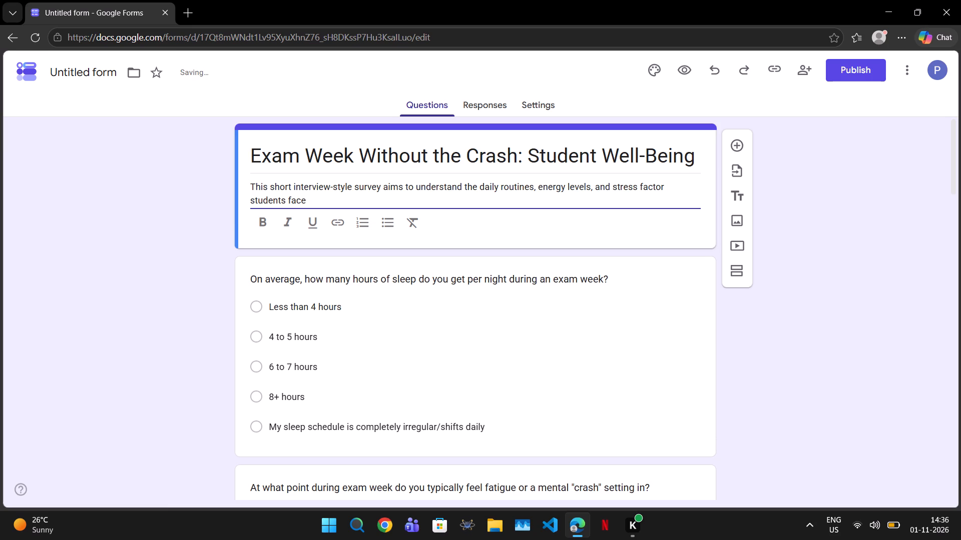
pyautogui.press('space')
pyautogui.write('du')
pyautogui.write('ring exam weeks')
pyautogui.press('space')
# Continue the form description with a second sentence: ". Your input will help us to identify what triggers the mid-exam "crash"".
pyautogui.press('BackSpace')
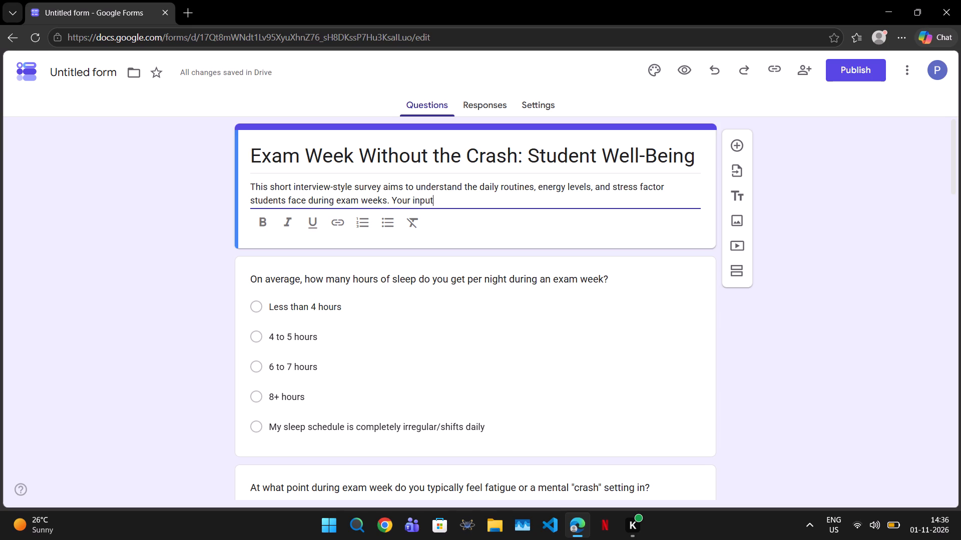
pyautogui.press('space')
pyautogui.write('will help us')
pyautogui.press('space')
pyautogui.write('to identify')
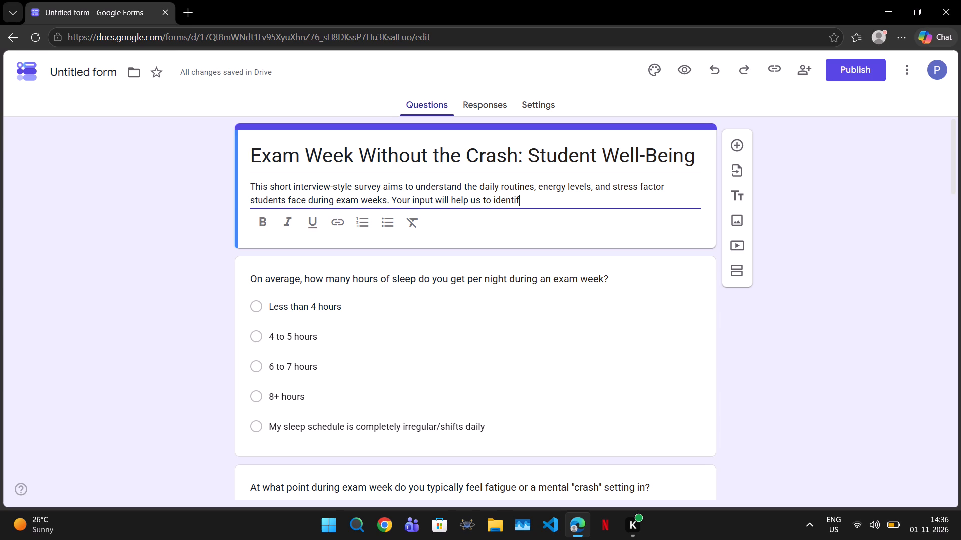
pyautogui.press('space')
pyautogui.write('what triggers')
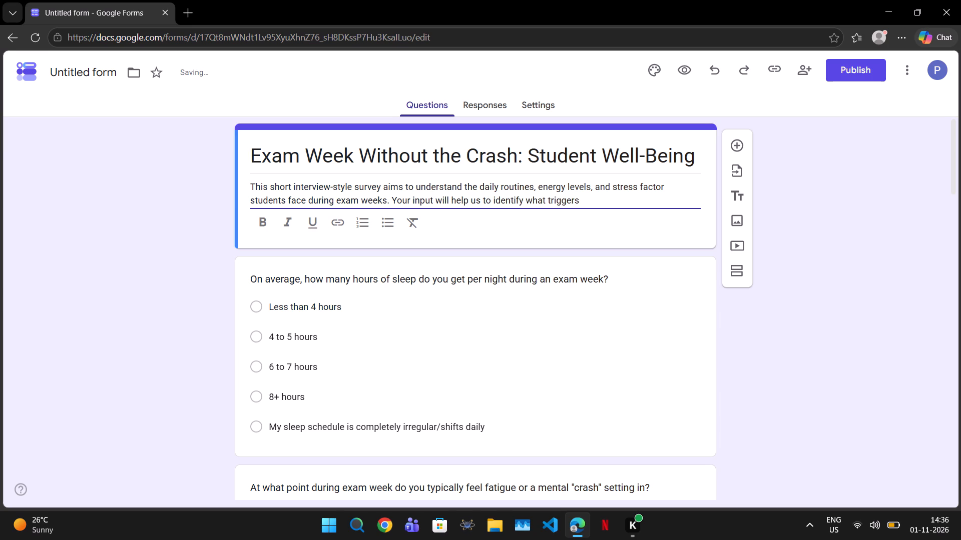
pyautogui.press('space')
pyautogui.write('the mid-exam')
pyautogui.press('space')
pyautogui.write('""')
pyautogui.press('Left')
pyautogui.write('crash')
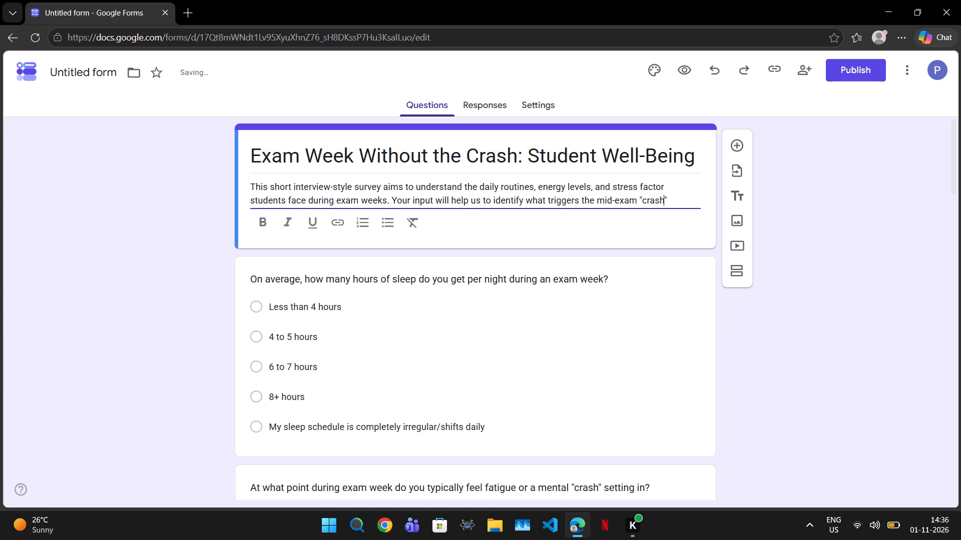
pyautogui.press('Right')
# Complete the description's second sentence with "and how to build better habits and support systems for student well-being.".
pyautogui.press('space')
pyautogui.write('and how to')
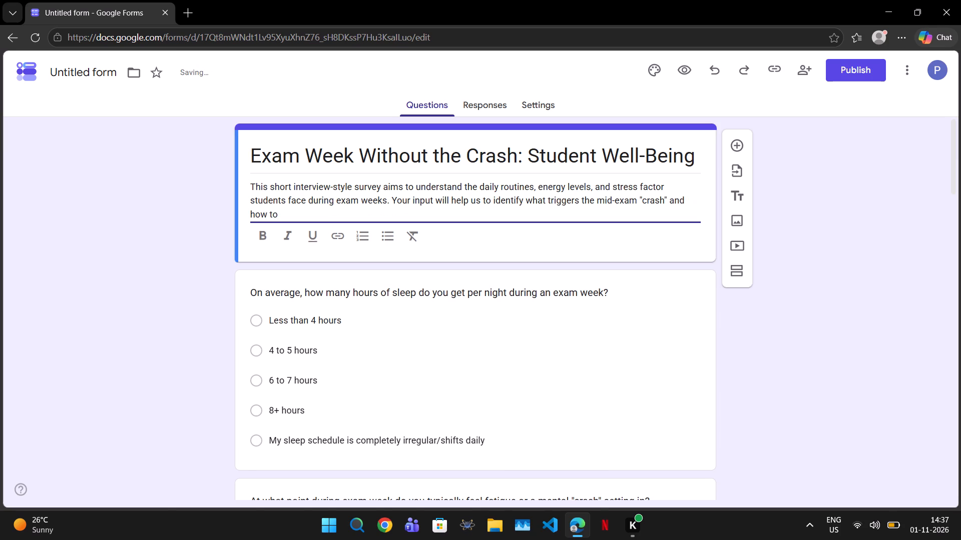
pyautogui.press('space')
pyautogui.write('build better')
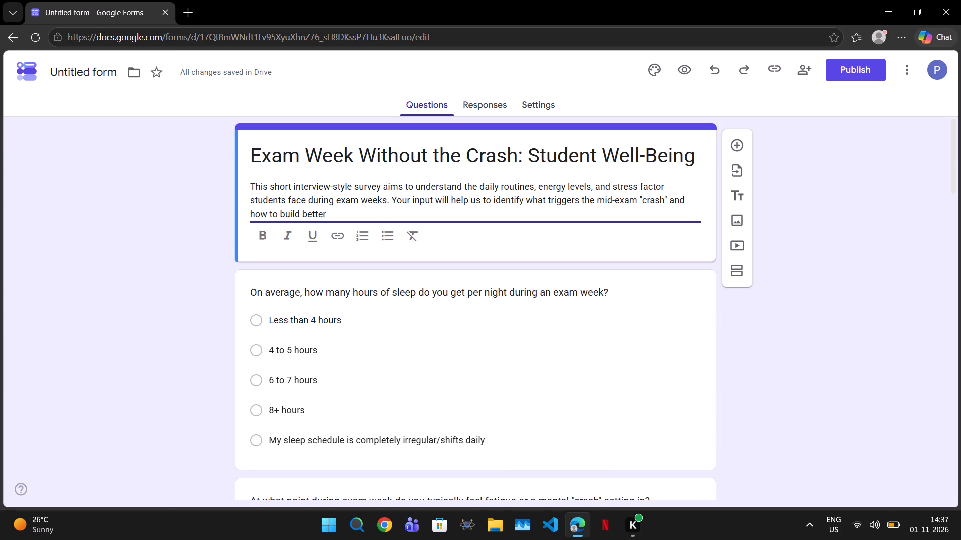
pyautogui.press('space')
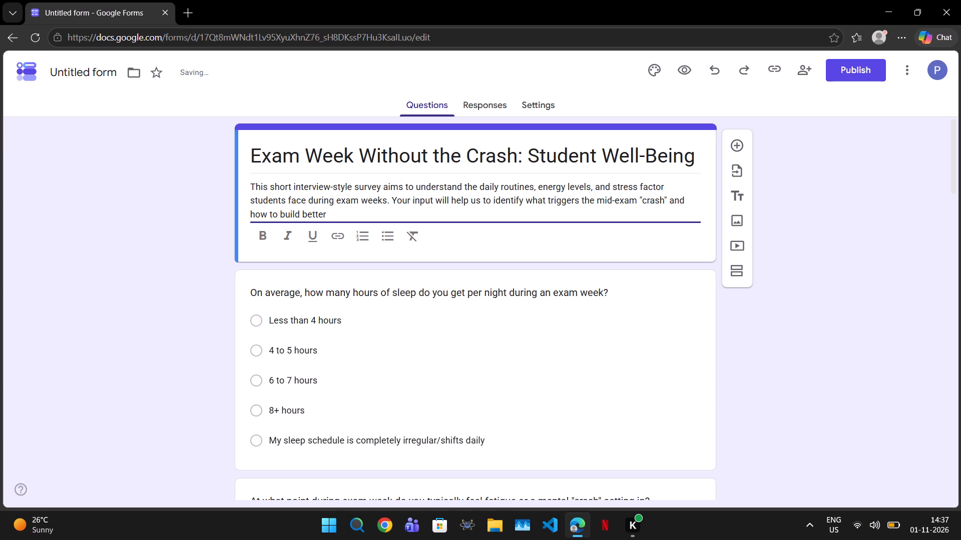
pyautogui.write('habits')
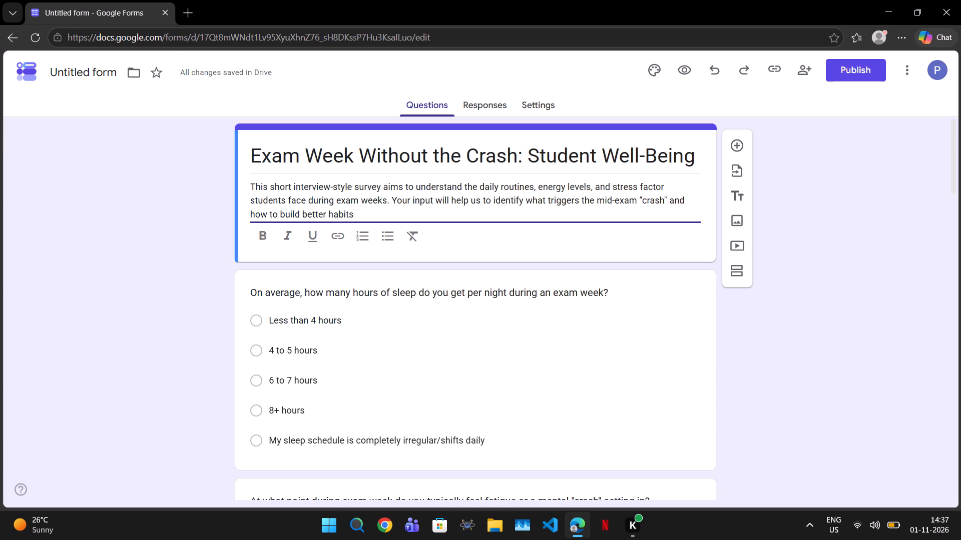
pyautogui.write('and')
pyautogui.press('space')
pyautogui.press('BackSpace')
pyautogui.press('BackSpace')
pyautogui.press('BackSpace')
pyautogui.press('BackSpace')
pyautogui.press('space')
pyautogui.write('and support systems fr')
pyautogui.press('BackSpace')
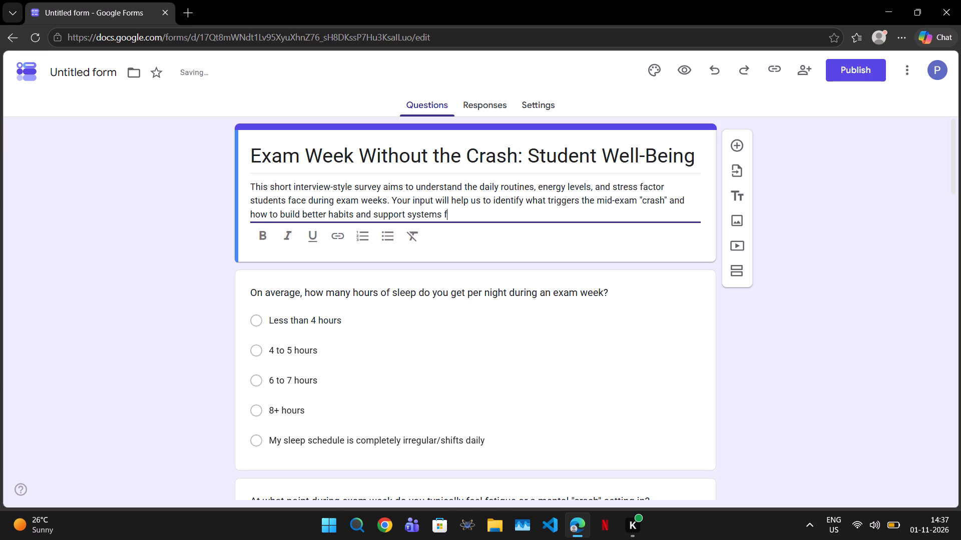
pyautogui.write('or st')
pyautogui.write('udents')
pyautogui.press('BackSpace')
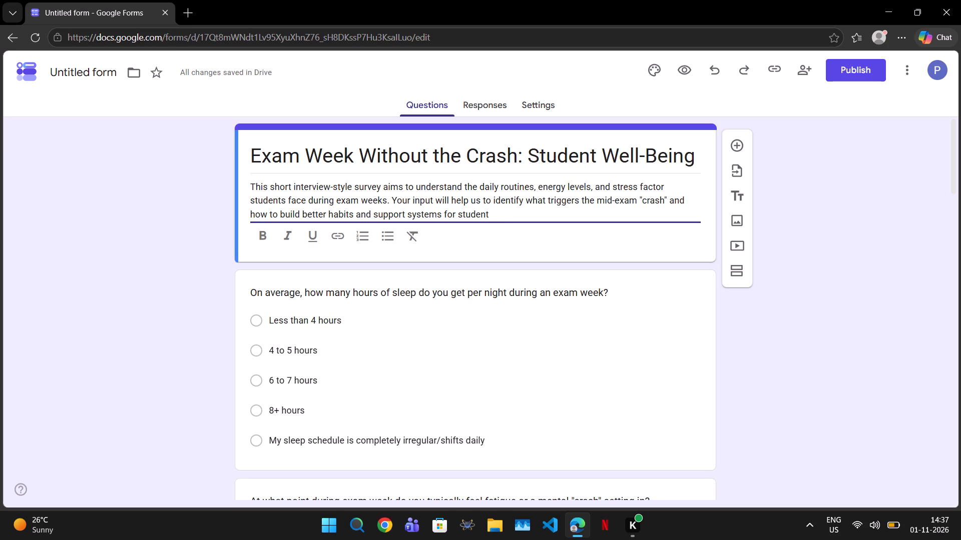
pyautogui.press('space')
pyautogui.write('well-being')
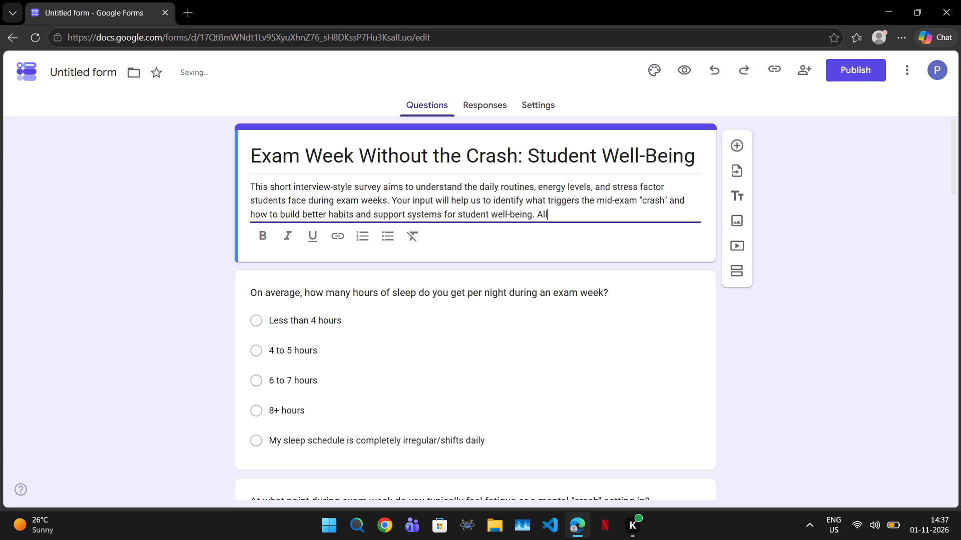
# End the form description with "All responses are completely confidential and will take approximately 3-4 minutes to complete.".
pyautogui.press('space')
pyautogui.write('respones are')
pyautogui.press('space')
pyautogui.write('completely co')
pyautogui.press('BackSpace')
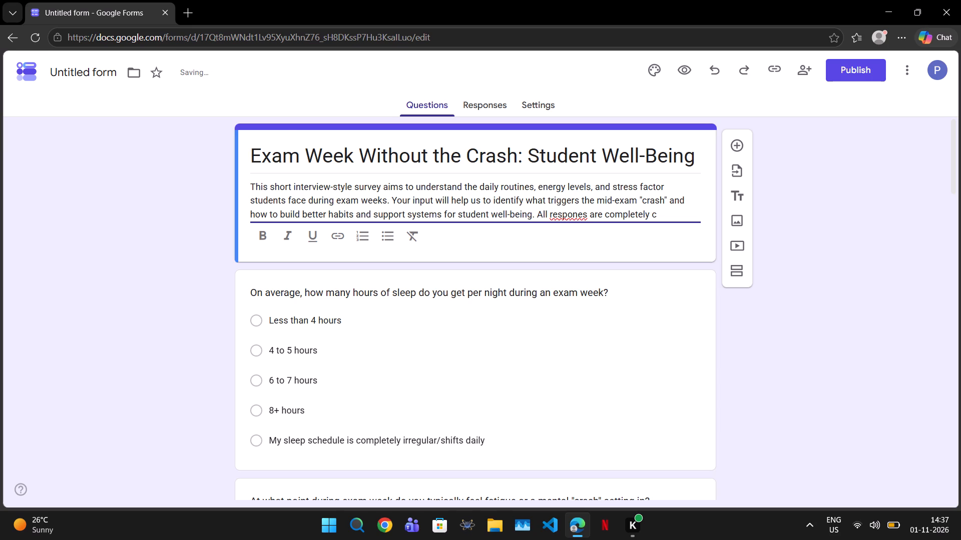
pyautogui.click(576, 212)
pyautogui.press('s')
pyautogui.click(671, 214)
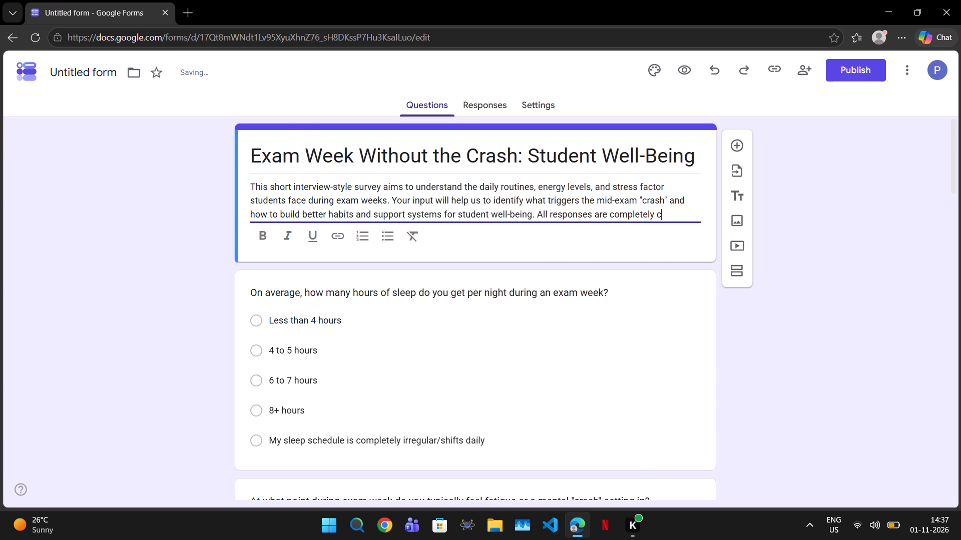
pyautogui.write('onfi')
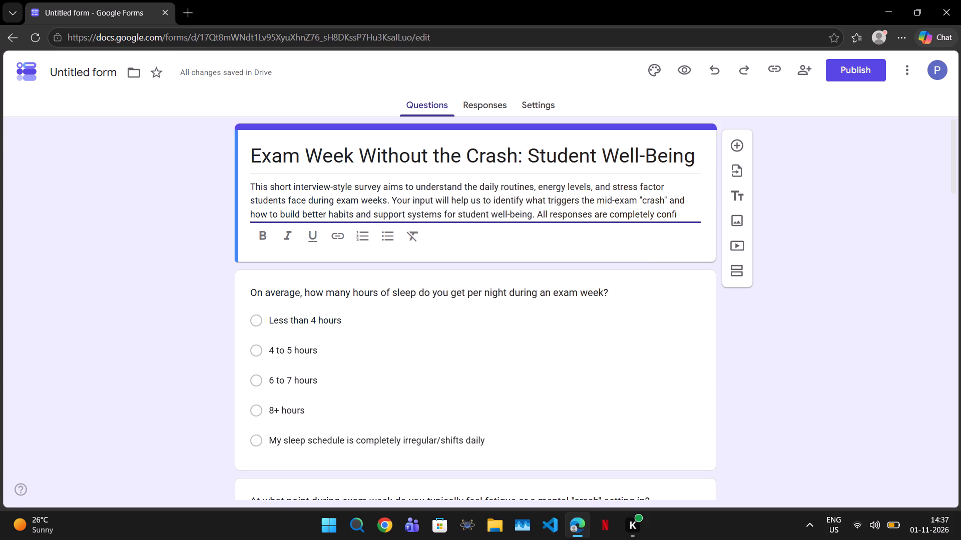
pyautogui.write('dential')
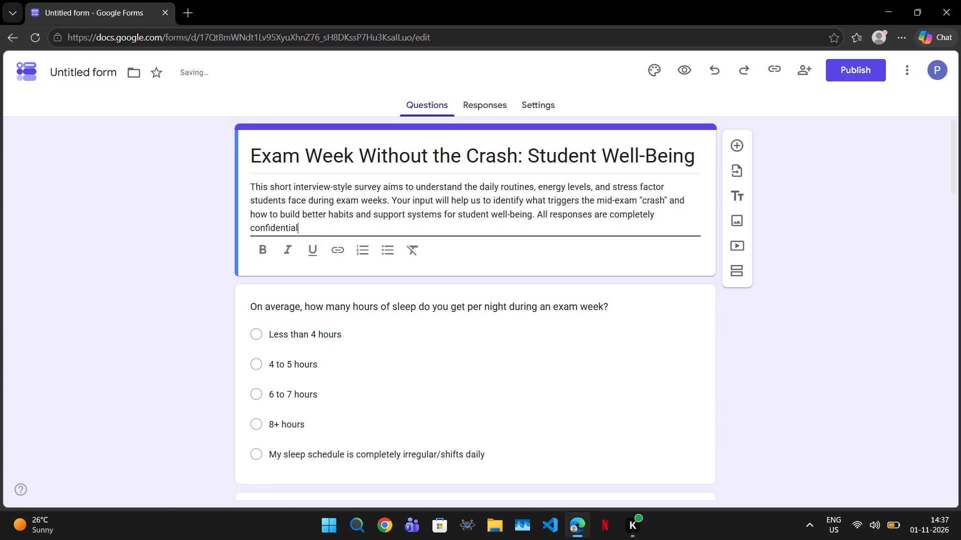
pyautogui.press('space')
pyautogui.write('and will')
pyautogui.press('space')
pyautogui.write('take')
pyautogui.press('space')
pyautogui.write('appr')
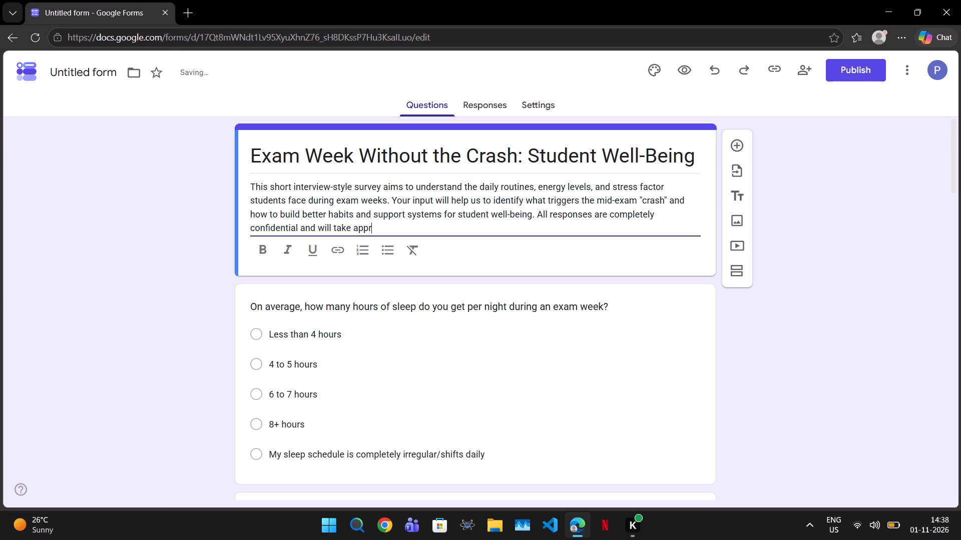
pyautogui.write('oximately')
pyautogui.press('space')
pyautogui.write('3')
pyautogui.write('-4 minutes')
pyautogui.press('space')
pyautogui.write('to cm')
pyautogui.press('BackSpace')
pyautogui.write('omplete')
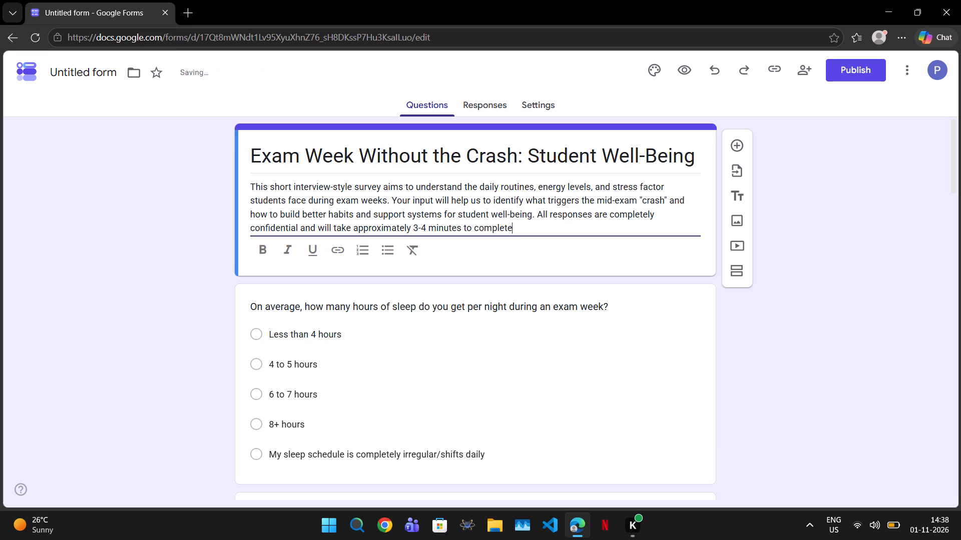
pyautogui.press('.')
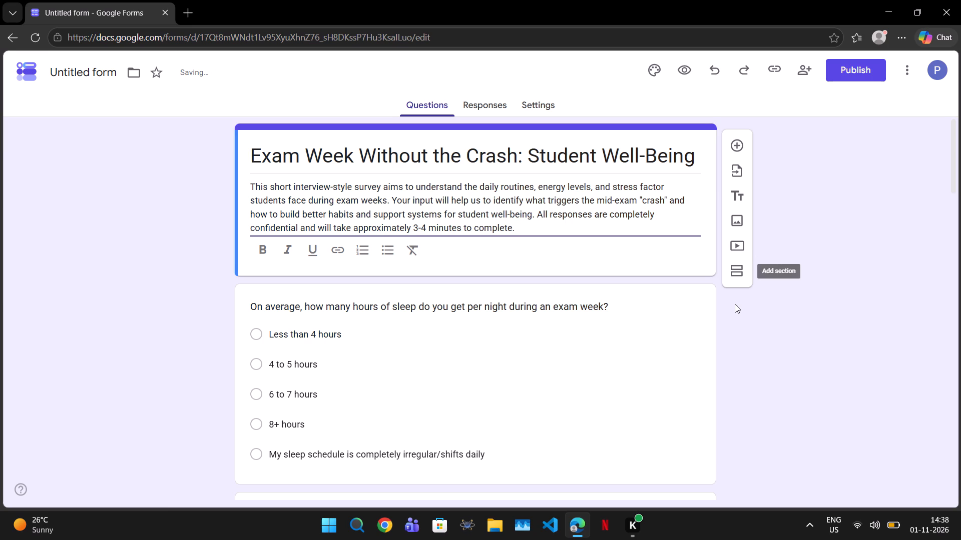
# Look through the form's questions and answer options.
pyautogui.scroll(-7, 735, 304)
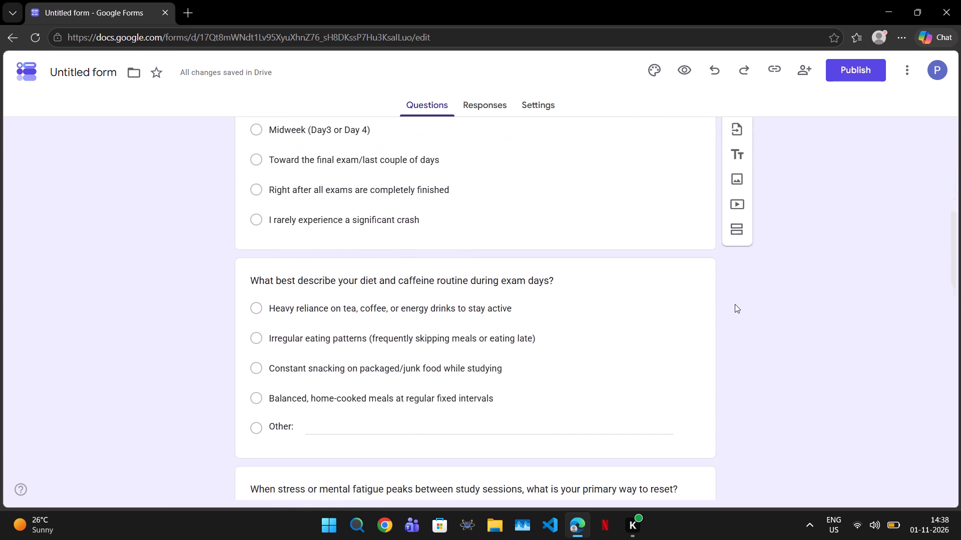
pyautogui.scroll(-7, 735, 304)
pyautogui.scroll(6, 735, 304)
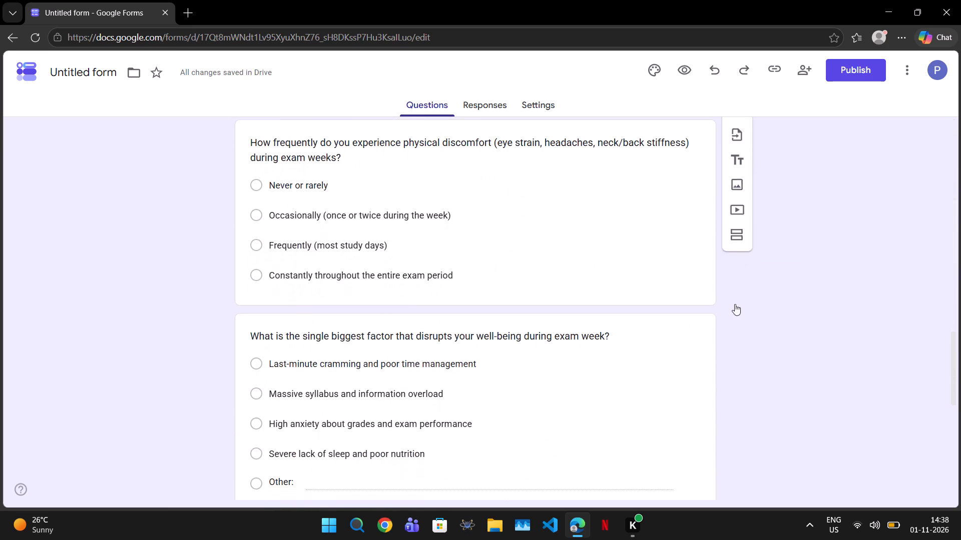
pyautogui.scroll(2, 735, 304)
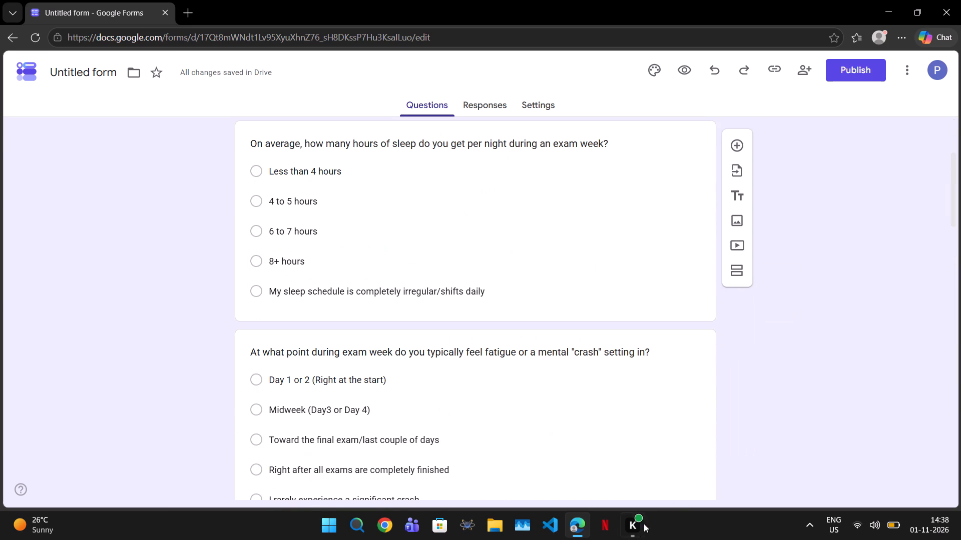